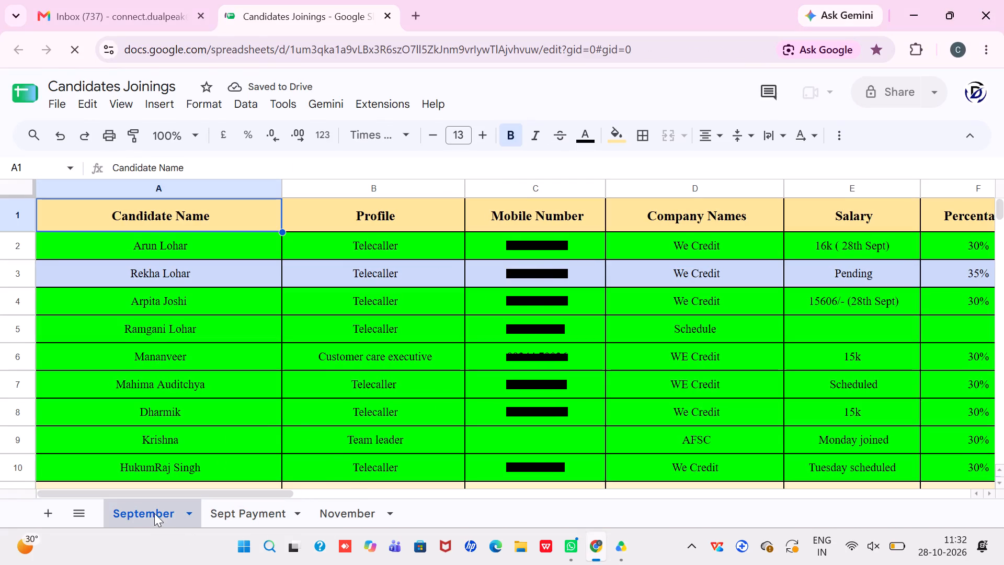
# Examine the candidate joining records on the September sheet, down to the Dubond entries in rows 11 and 12.
pyautogui.scroll(-1, 308, 398)
pyautogui.scroll(1, 308, 398)
pyautogui.scroll(-1, 308, 398)
pyautogui.scroll(4, 308, 398)
pyautogui.scroll(-3, 308, 398)
pyautogui.scroll(1, 308, 398)
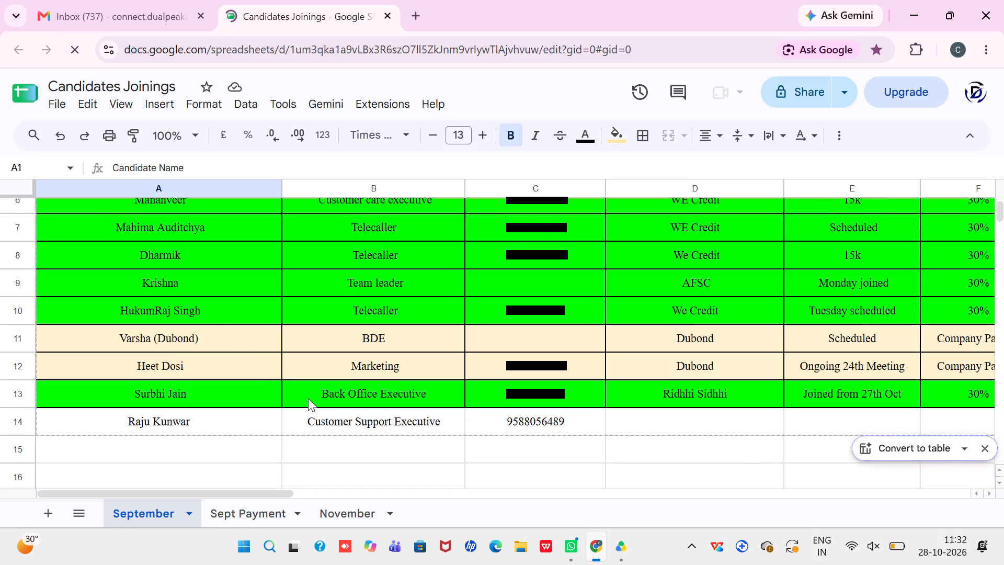
pyautogui.click(227, 341)
pyautogui.click(229, 365)
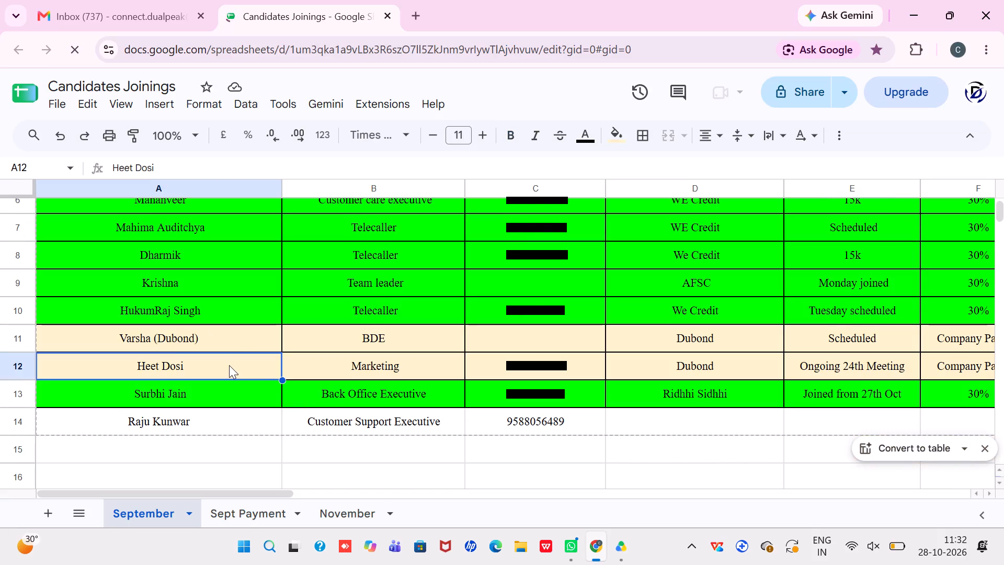
# Delete row 14, the Customer Support Executive entry, from the September sheet.
pyautogui.click(178, 427)
pyautogui.click(18, 424)
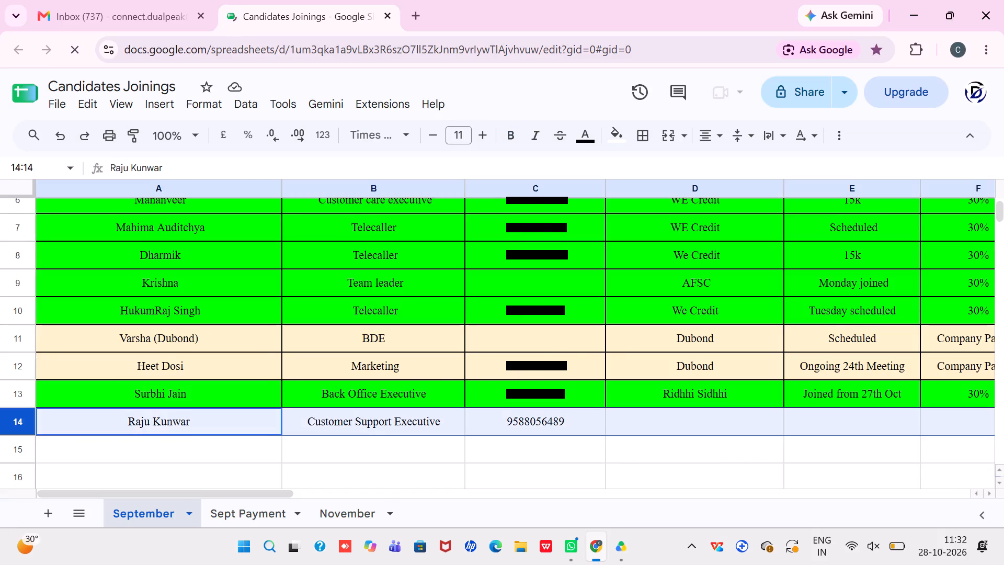
pyautogui.rightClick(18, 424)
pyautogui.click(169, 312)
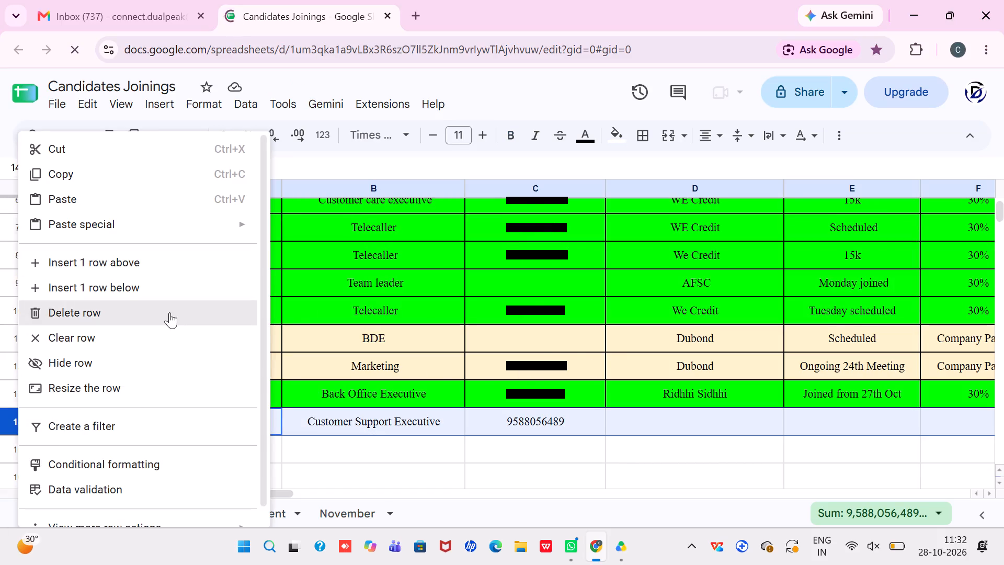
pyautogui.click(195, 422)
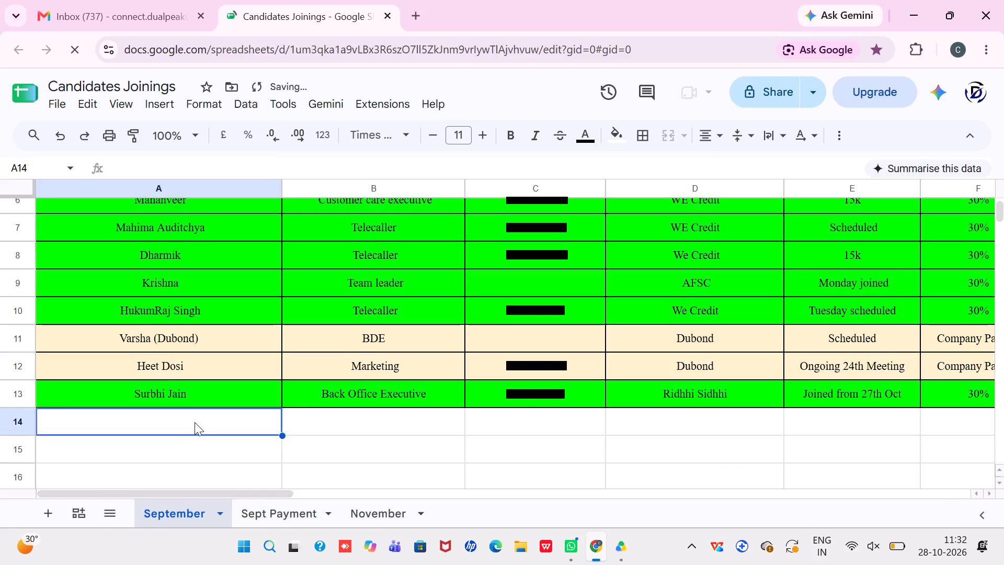
# Copy the Back Office Executive candidate's row 13 from the September sheet into row 4 of the November sheet.
pyautogui.click(195, 388)
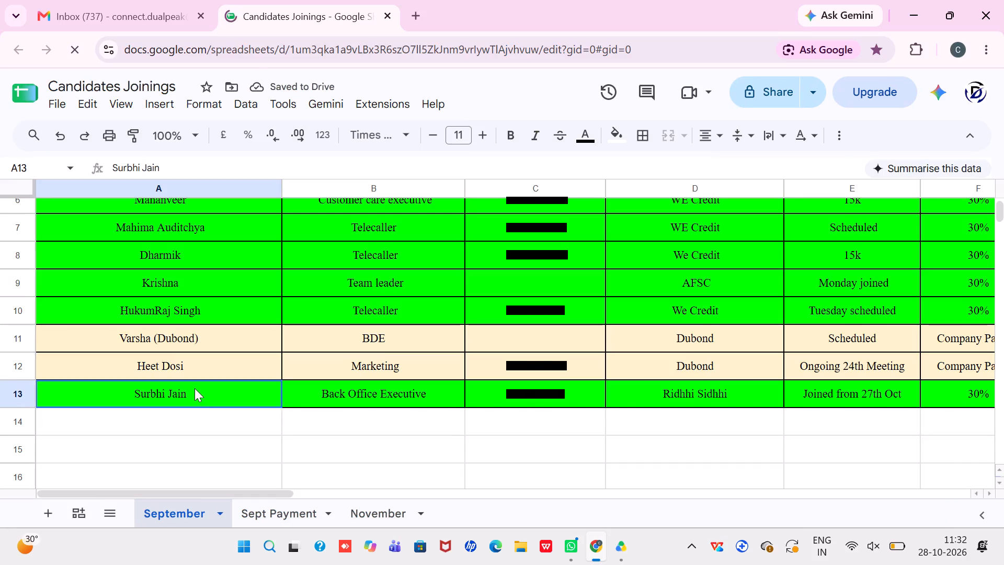
pyautogui.click(22, 397)
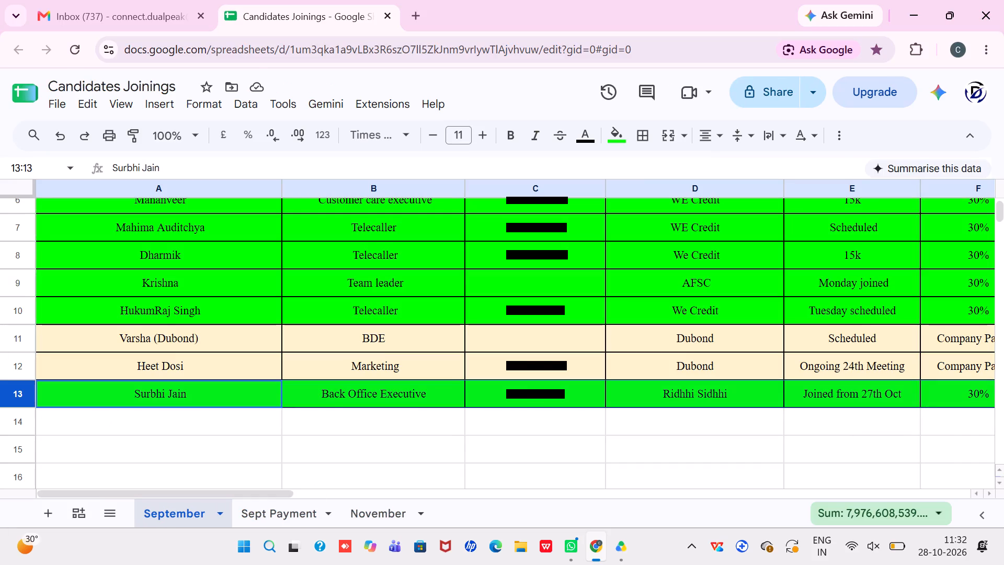
pyautogui.hotkey('ctrl', 'c')
pyautogui.click(391, 511)
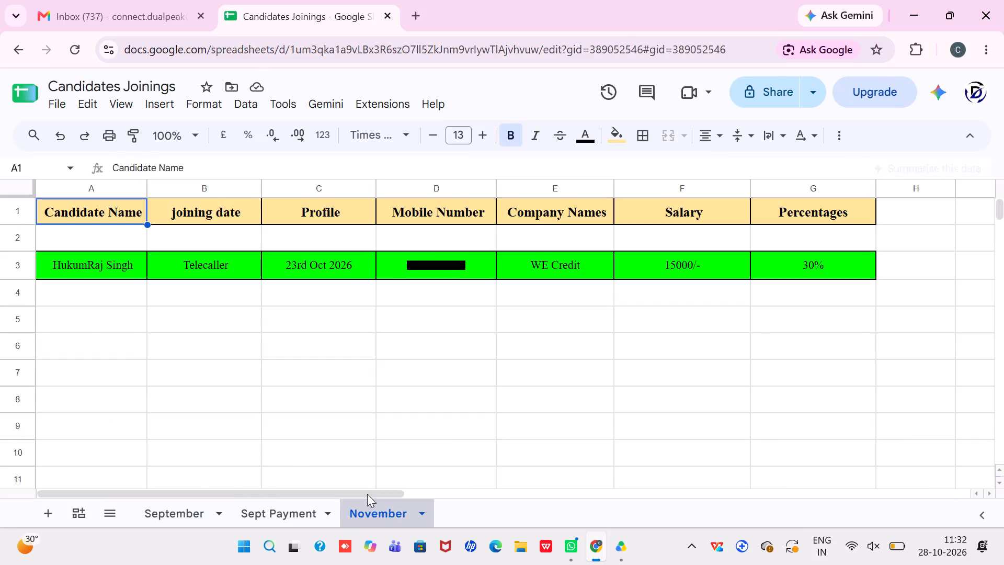
pyautogui.click(63, 299)
pyautogui.hotkey('ctrl', 'v')
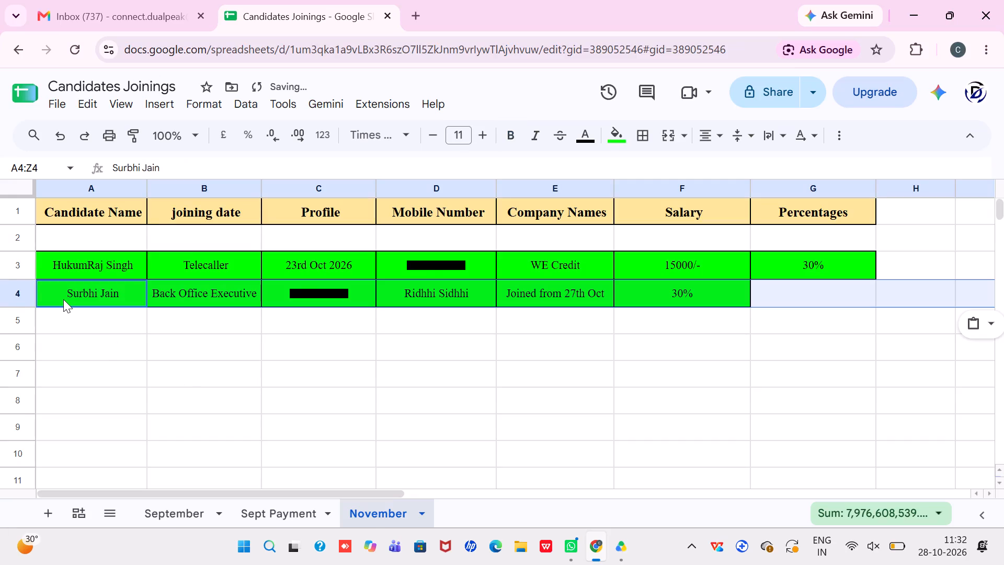
# Copy the 30% value from row 4's Salary cell into its Percentages cell.
pyautogui.click(690, 293)
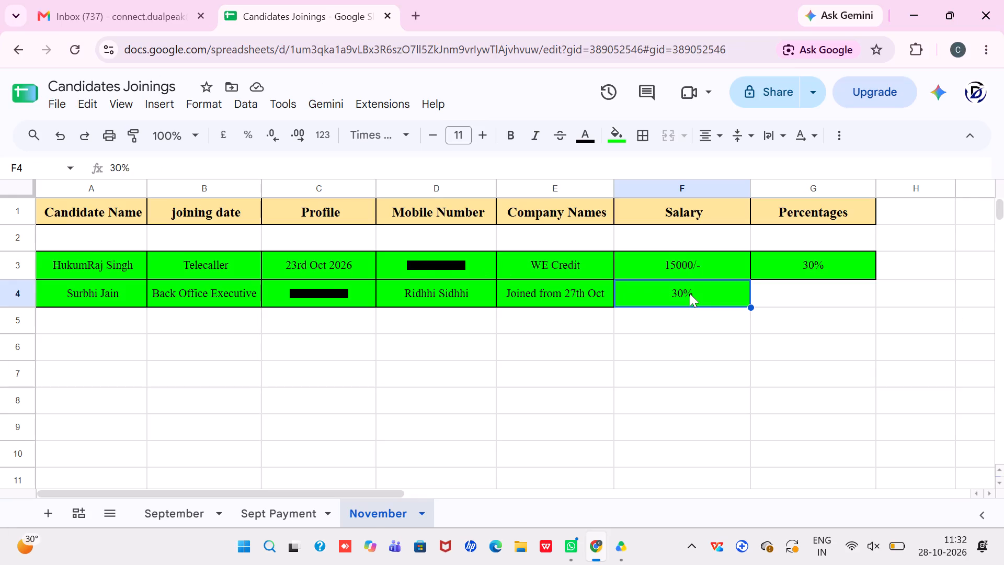
pyautogui.hotkey('ctrl', 'c')
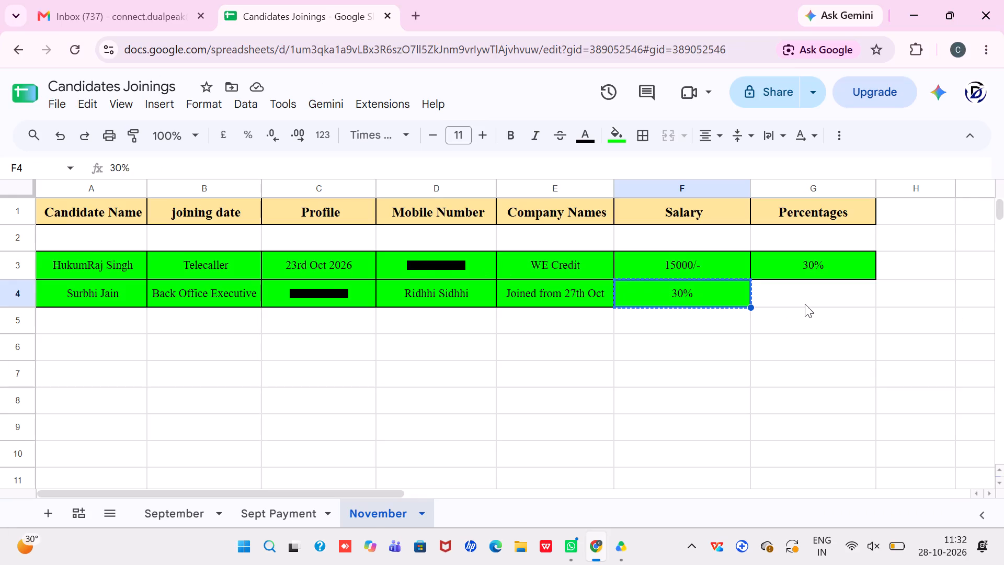
pyautogui.click(814, 297)
pyautogui.hotkey('ctrl', 'v')
# Clear the misplaced joining note from row 4's Company Names cell.
pyautogui.click(578, 292)
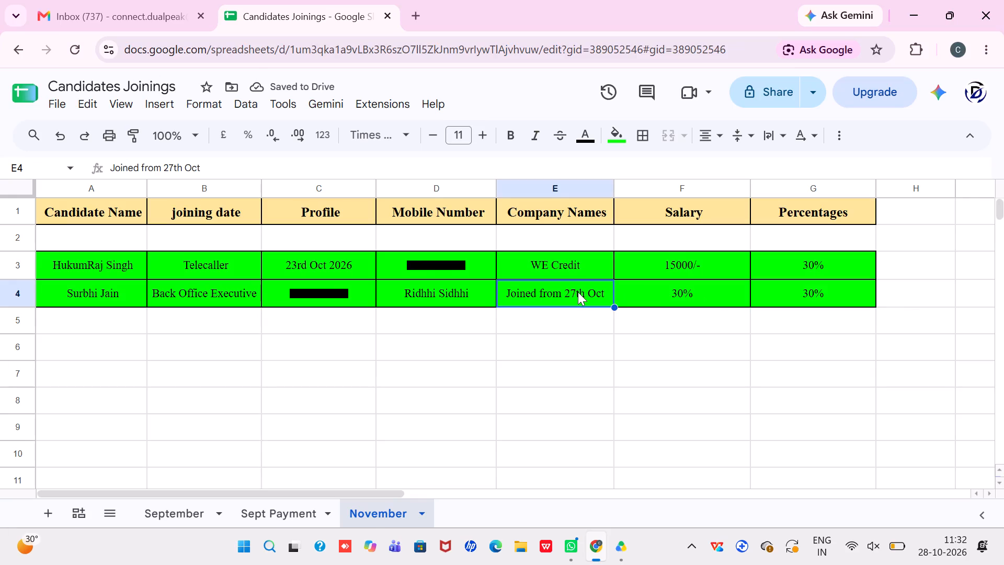
pyautogui.doubleClick(578, 292)
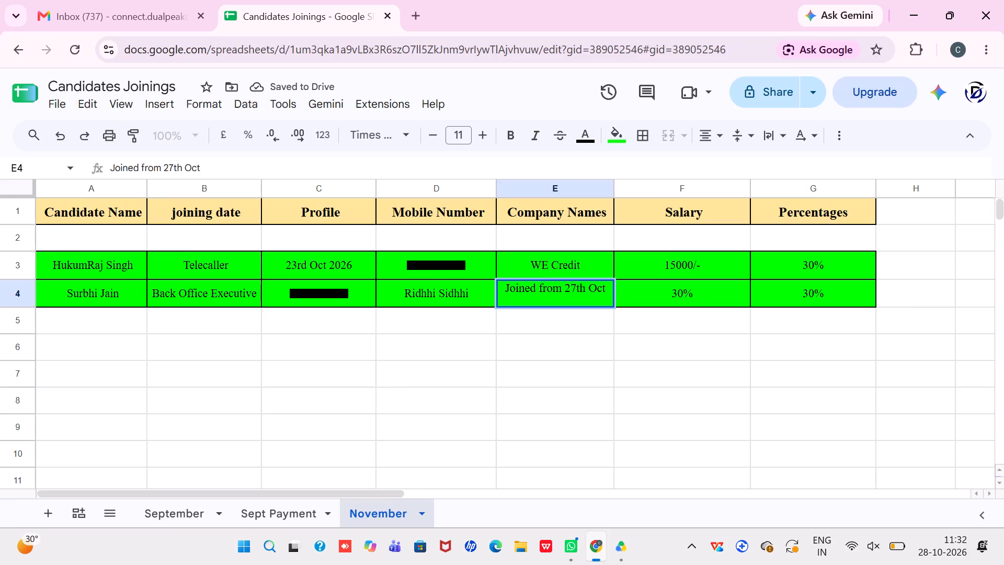
pyautogui.press('BackSpace')
pyautogui.press('BackSpace')
pyautogui.press('BackSpace')
pyautogui.press('BackSpace')
pyautogui.press('BackSpace')
pyautogui.press('BackSpace')
pyautogui.press('BackSpace')
pyautogui.press('BackSpace')
pyautogui.press('BackSpace')
pyautogui.press('BackSpace')
pyautogui.press('BackSpace')
pyautogui.press('BackSpace')
pyautogui.press('BackSpace')
pyautogui.press('BackSpace')
pyautogui.press('BackSpace')
pyautogui.press('BackSpace')
pyautogui.press('BackSpace')
pyautogui.press('BackSpace')
pyautogui.press('BackSpace')
pyautogui.press('BackSpace')
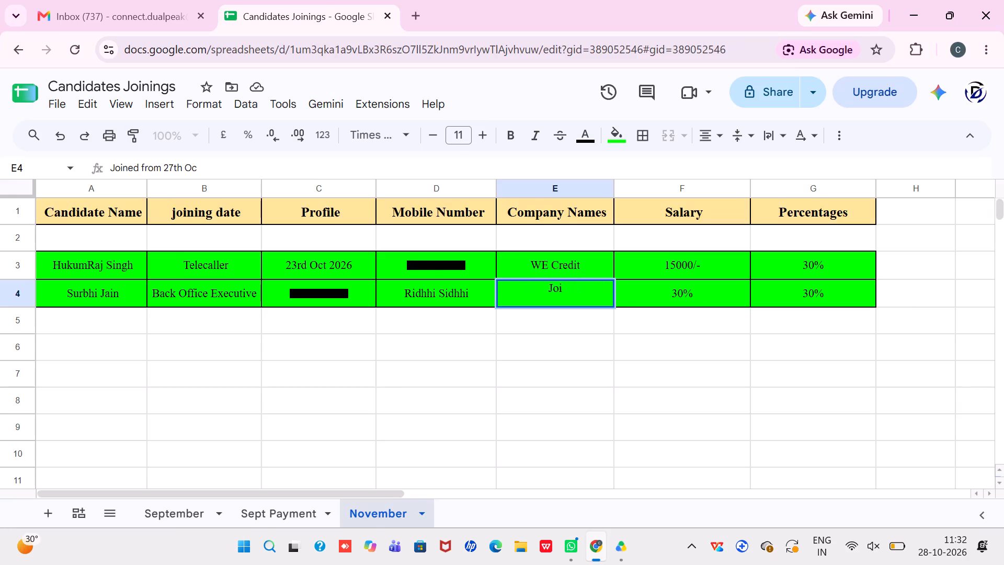
pyautogui.press('Right')
pyautogui.press('space')
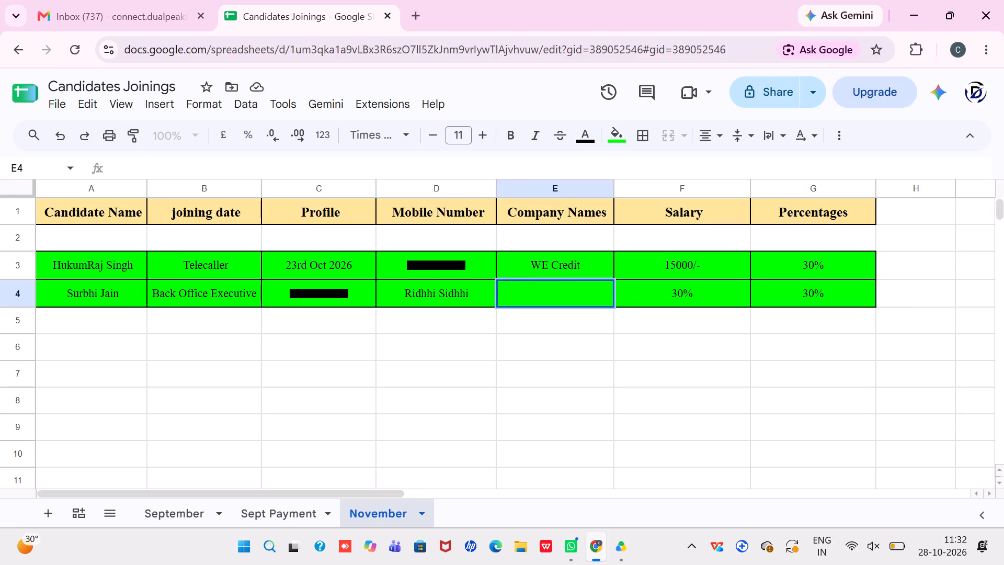
pyautogui.press('Right')
# Set the Salary cell in row 4 to 20,000/-.
pyautogui.doubleClick(717, 295)
pyautogui.press('BackSpace')
pyautogui.press('BackSpace')
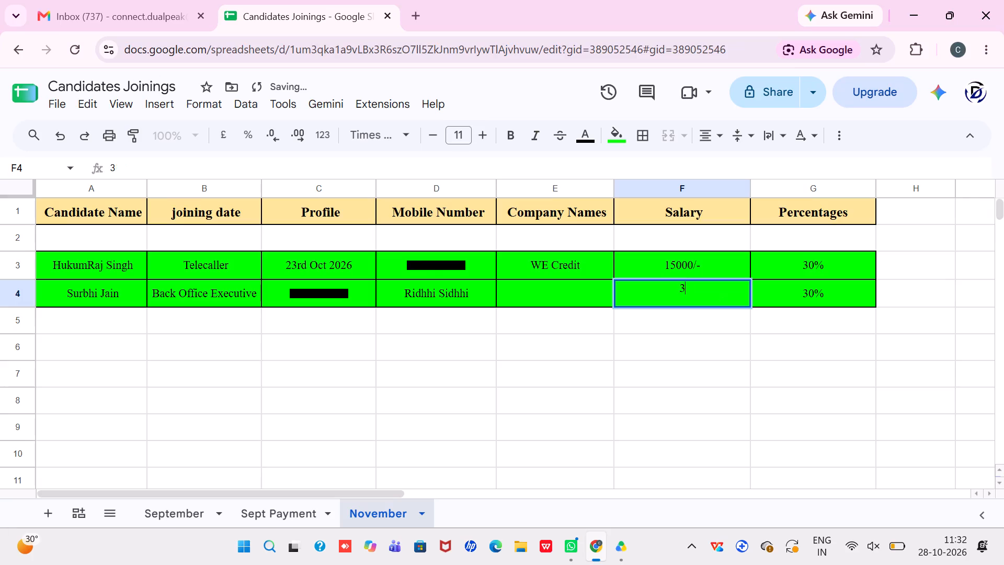
pyautogui.press('BackSpace')
pyautogui.press('BackSpace')
pyautogui.write('20')
pyautogui.write('.000')
pyautogui.press('BackSpace')
pyautogui.press('BackSpace')
pyautogui.press('BackSpace')
pyautogui.press('BackSpace')
pyautogui.write(',000/-')
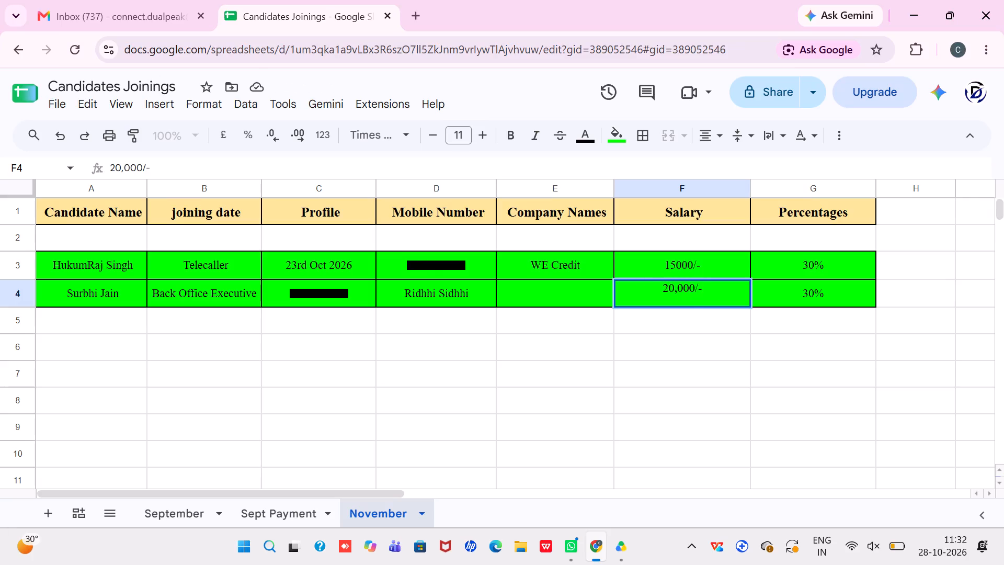
# Enter "Riddhi Siddhhi" in row 4's Company Names cell.
pyautogui.click(567, 291)
pyautogui.press('space')
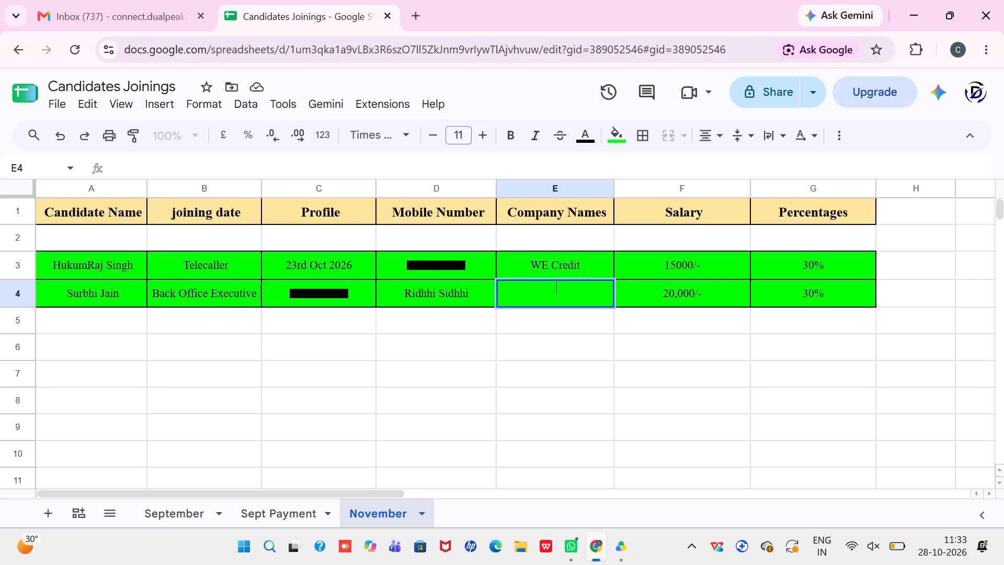
pyautogui.write('odd')
pyautogui.press('BackSpace')
pyautogui.press('BackSpace')
pyautogui.press('BackSpace')
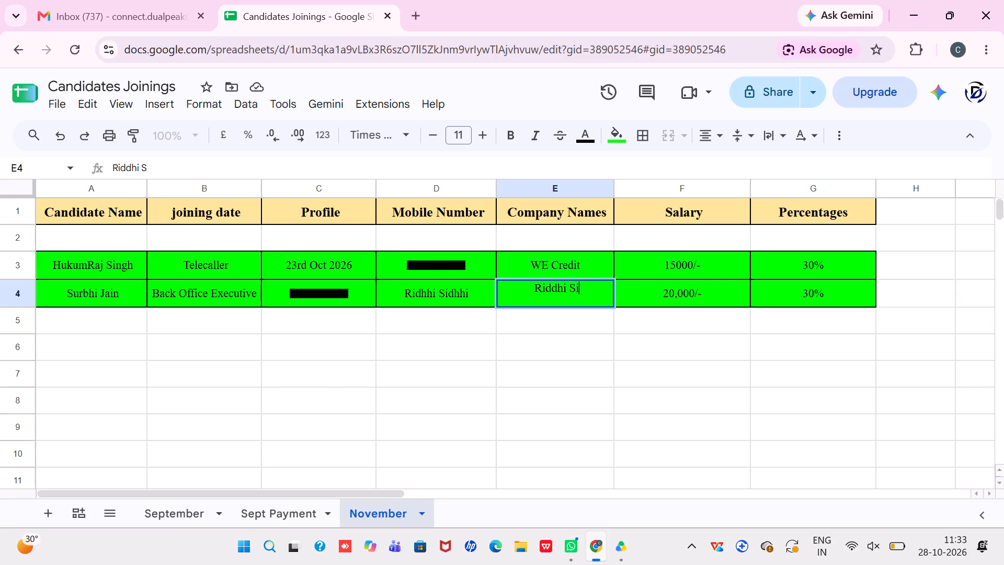
pyautogui.press('Left')
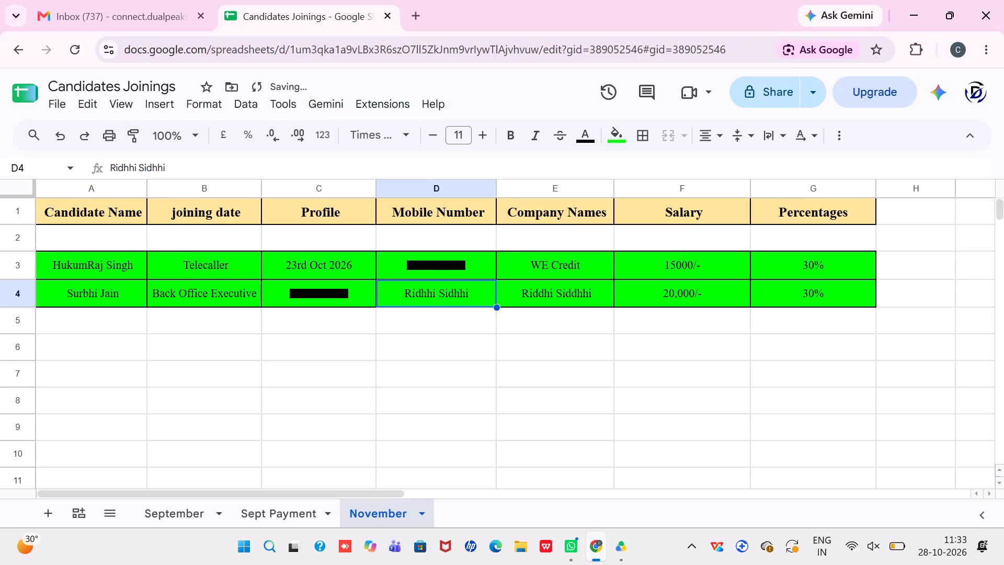
# Replace the company name in row 4's Mobile Number cell with the phone number copied from the Profile cell.
pyautogui.press('space')
pyautogui.press('BackSpace')
pyautogui.press('BackSpace')
pyautogui.press('BackSpace')
pyautogui.press('Left')
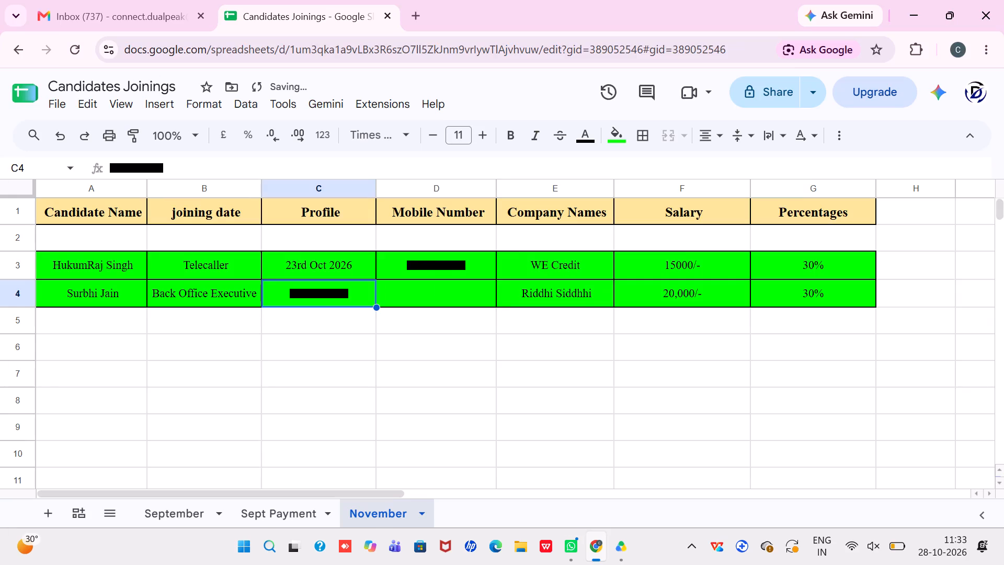
pyautogui.hotkey('ctrl', 'c')
pyautogui.press('Right')
pyautogui.hotkey('ctrl', 'v')
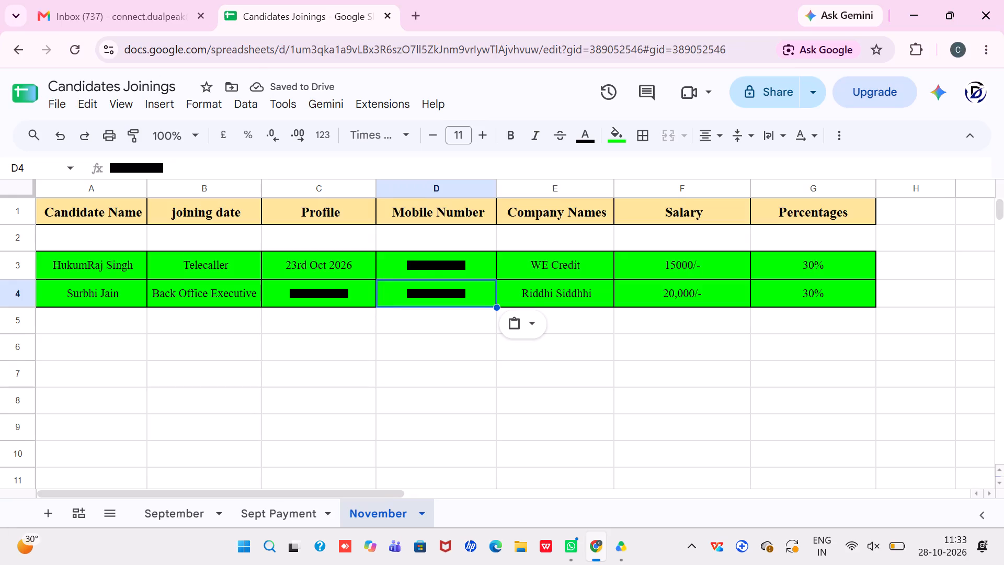
# Replace the phone number in row 4's Profile cell with "Back Office Executive".
pyautogui.press('Left')
pyautogui.press('Left')
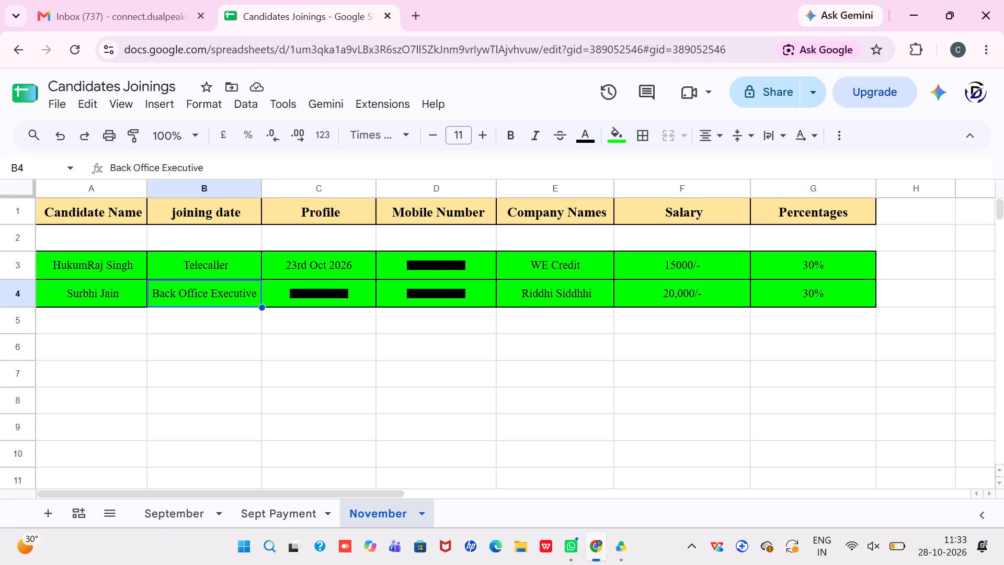
pyautogui.press('Right')
pyautogui.press('space')
pyautogui.press('BackSpace')
pyautogui.press('BackSpace')
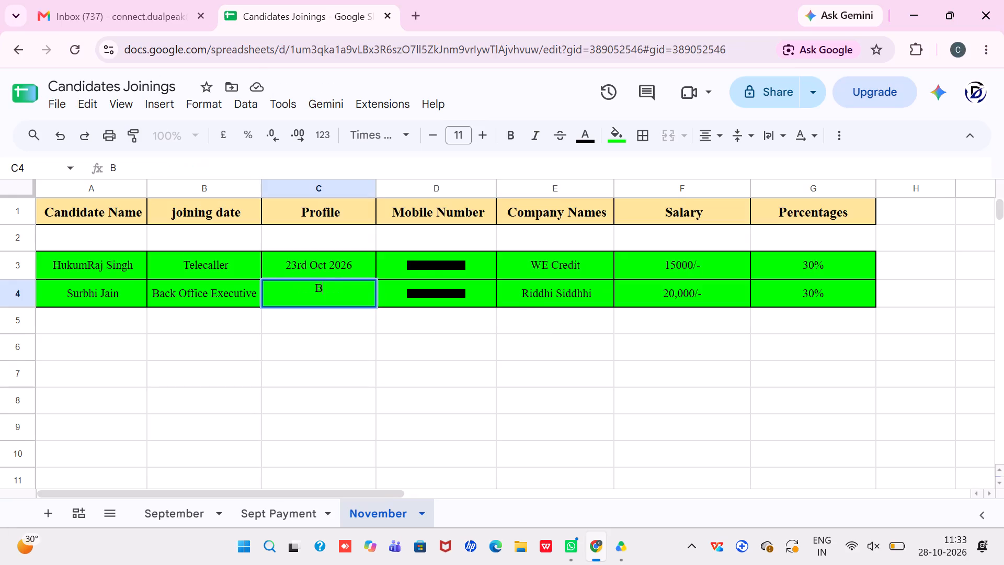
pyautogui.write('acck')
pyautogui.press('space')
pyautogui.press('BackSpace')
pyautogui.press('BackSpace')
pyautogui.press('BackSpace')
pyautogui.write('k')
pyautogui.press('space')
pyautogui.write('ffice')
pyautogui.press('space')
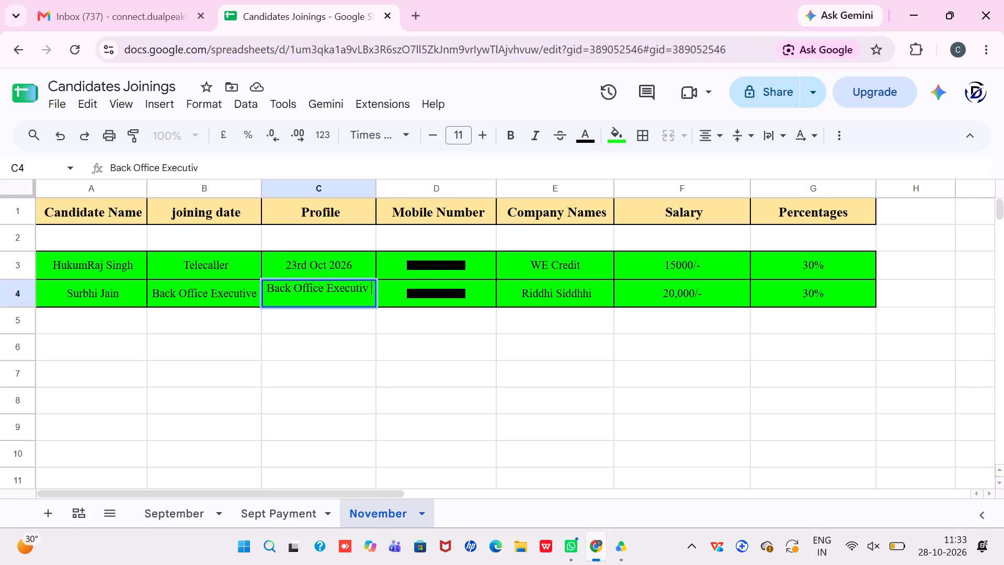
pyautogui.press('BackSpace')
pyautogui.write('e')
pyautogui.press('space')
pyautogui.press('Left')
# Set the joining date in row 4 to "28th Oct 2026".
pyautogui.press('space')
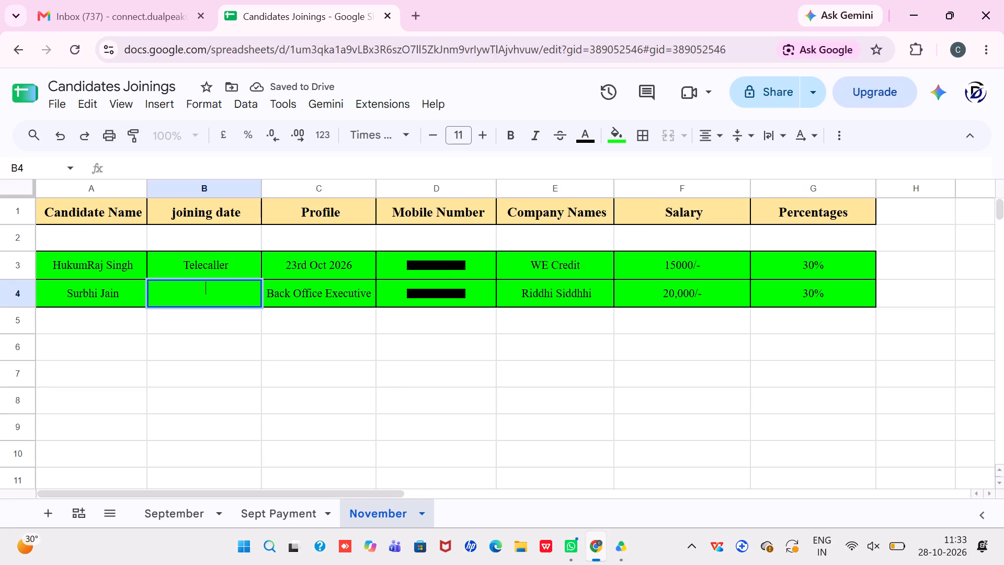
pyautogui.press('BackSpace')
pyautogui.press('BackSpace')
pyautogui.press('BackSpace')
pyautogui.press('BackSpace')
pyautogui.press('BackSpace')
pyautogui.write('28th')
pyautogui.press('space')
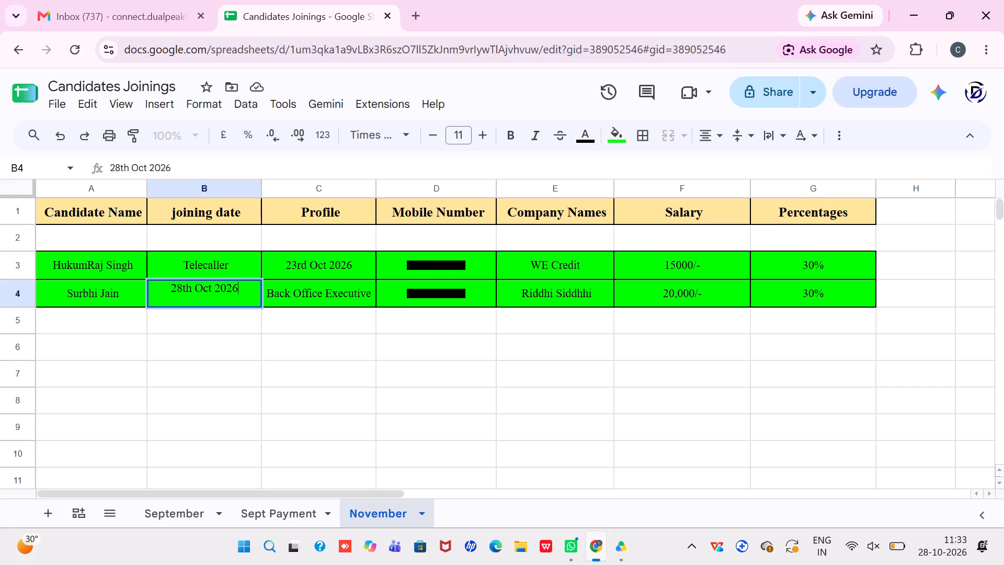
pyautogui.press('Up')
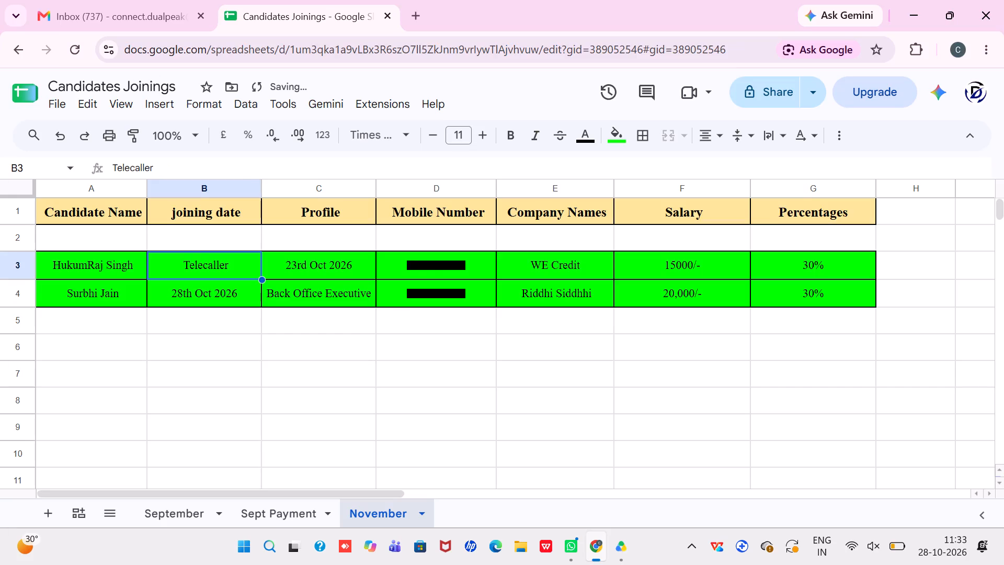
# Copy the date 23rd Oct 2026 from row 3's Profile cell into its joining date cell.
pyautogui.press('Right')
pyautogui.hotkey('ctrl', 'c')
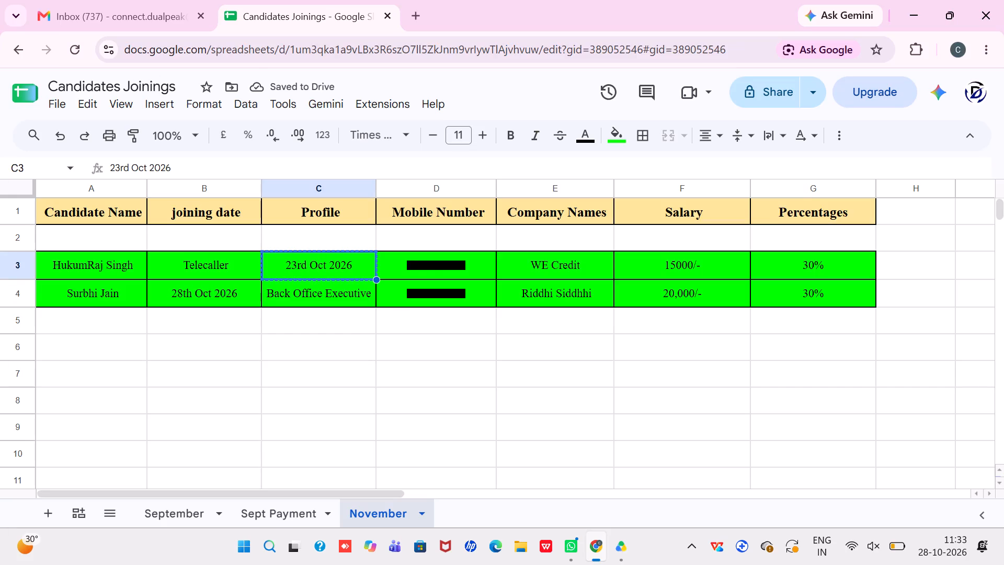
pyautogui.press('Left')
pyautogui.hotkey('ctrl', 'v')
# Set the Profile cell in row 3 to "Telecaller".
pyautogui.press('Right')
pyautogui.press('space')
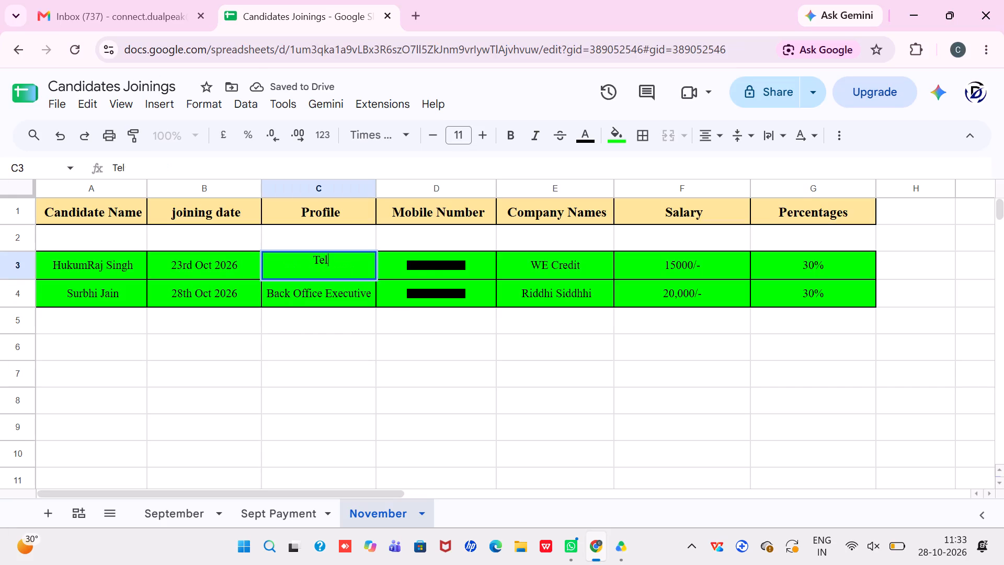
pyautogui.press('Return')
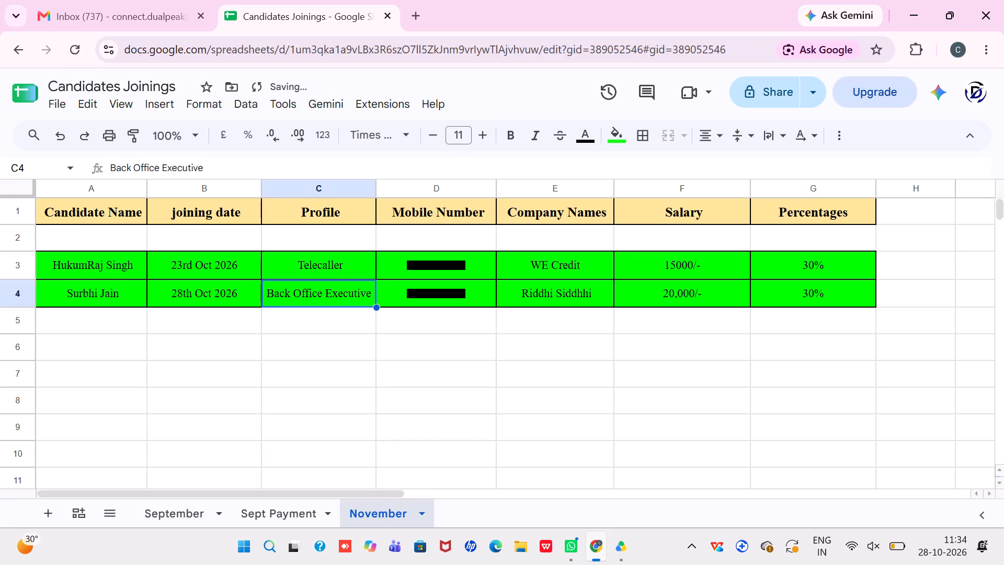
# Check the candidate entries on the Sept Payment sheet and rows 11 and 12 of the September sheet.
pyautogui.click(105, 325)
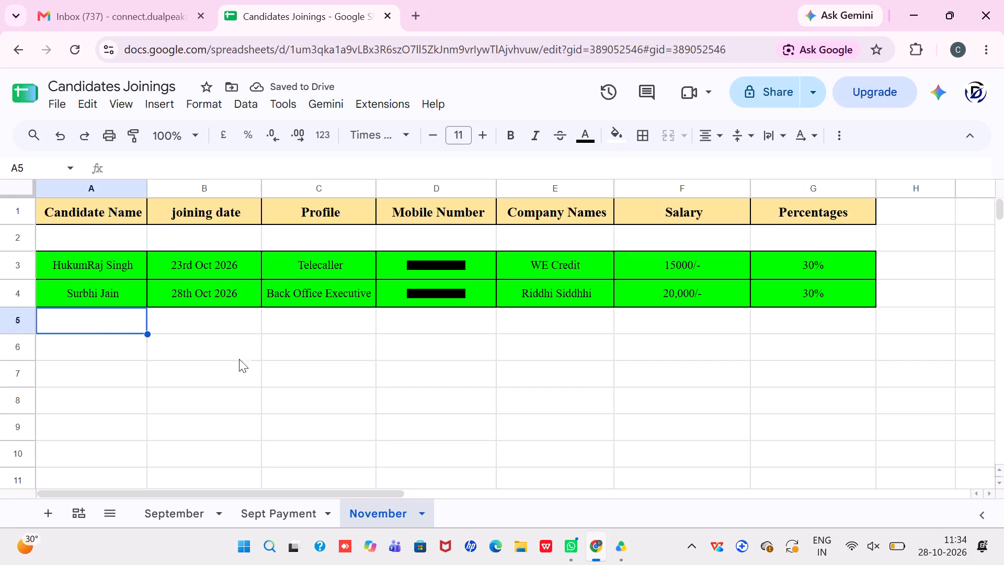
pyautogui.click(286, 505)
pyautogui.click(136, 412)
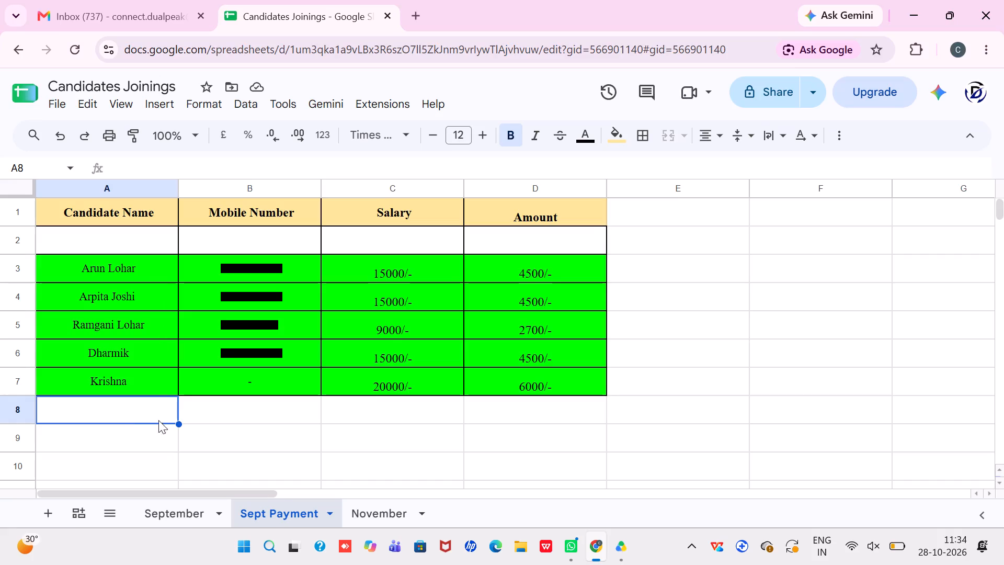
pyautogui.click(187, 519)
pyautogui.click(179, 350)
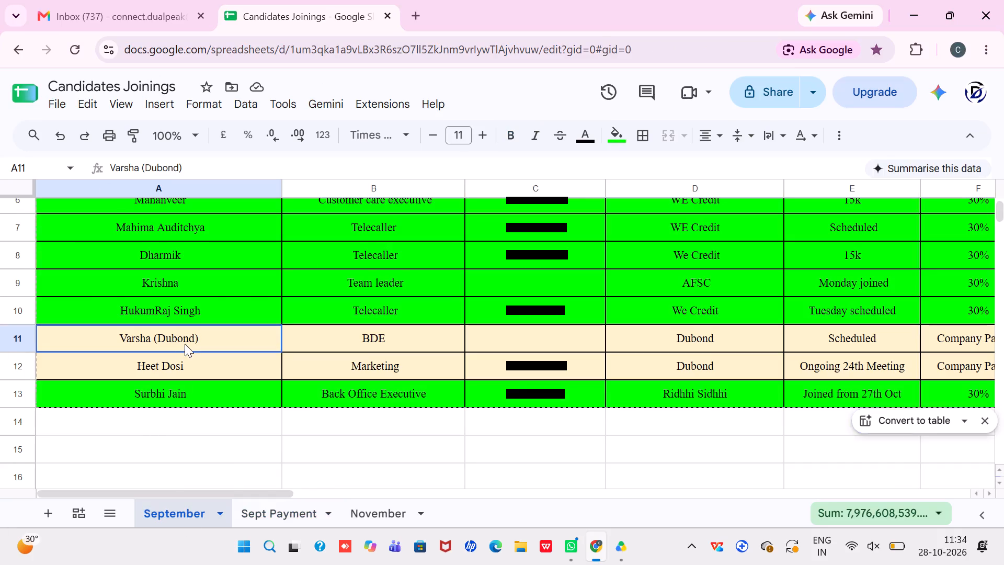
pyautogui.click(196, 368)
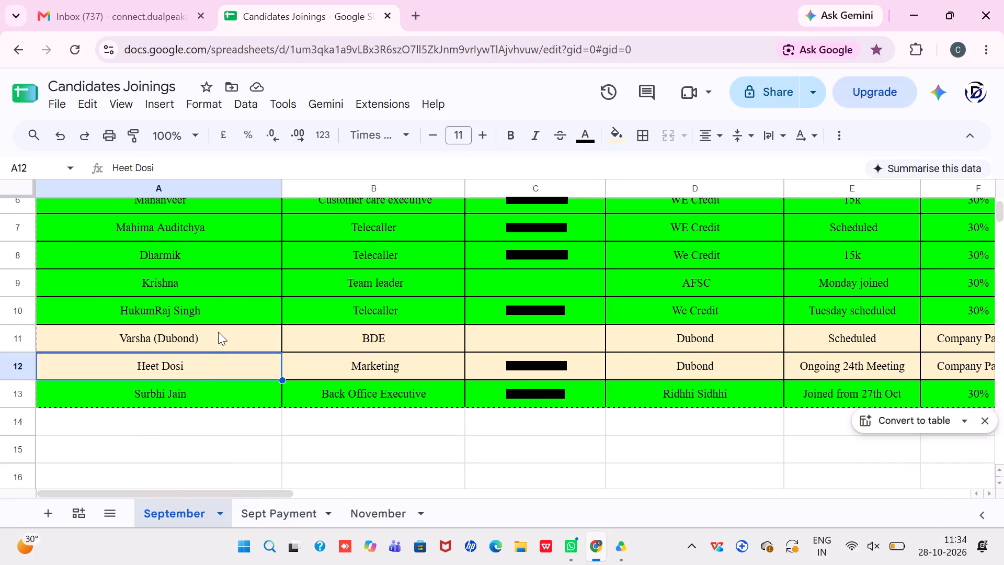
# Review the candidate entries on the September sheet and the Sept Payment sheet, including the rows for Varsha and Heet.
pyautogui.click(218, 344)
pyautogui.click(219, 361)
pyautogui.click(270, 511)
pyautogui.click(195, 508)
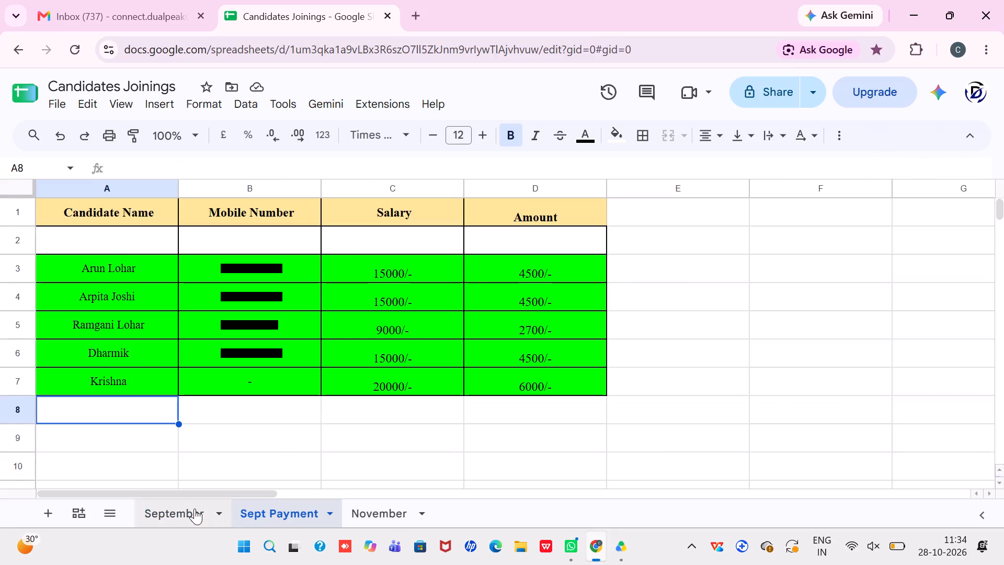
pyautogui.scroll(5, 184, 311)
pyautogui.scroll(-2, 184, 311)
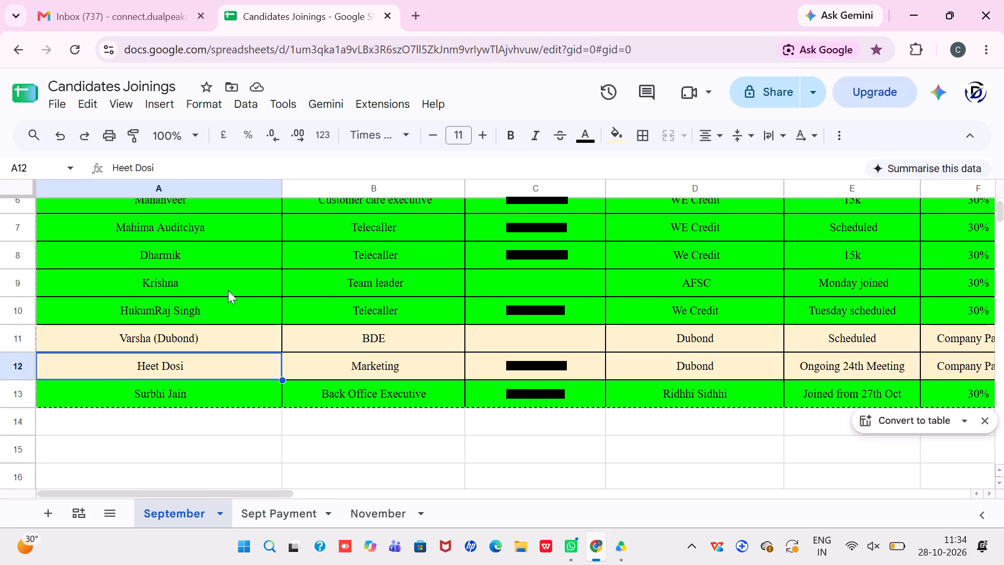
pyautogui.moveTo(1001, 209); pyautogui.dragTo(998, 204)
pyautogui.scroll(1, 241, 467)
pyautogui.scroll(-2, 241, 467)
pyautogui.scroll(2, 241, 467)
pyautogui.scroll(-3, 241, 467)
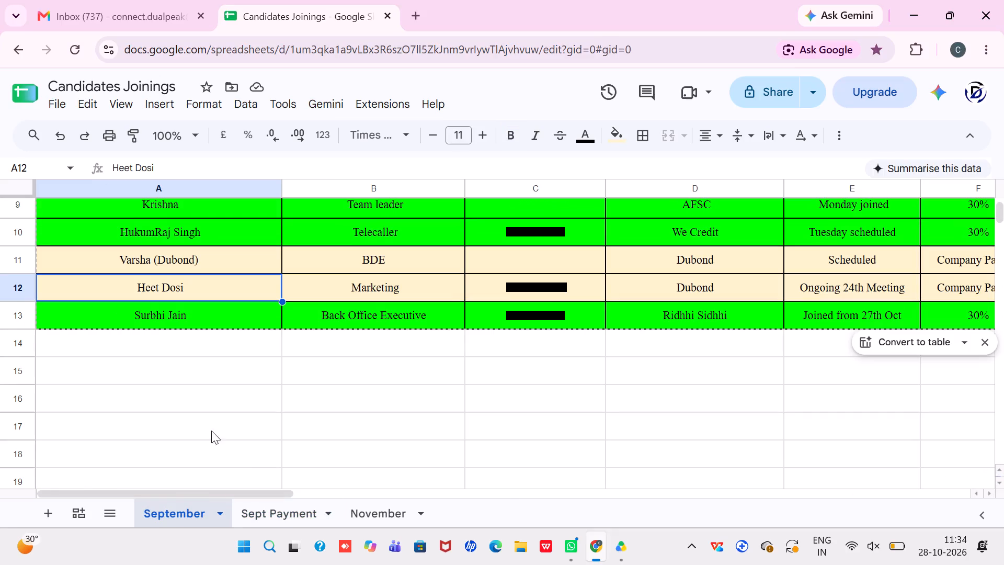
# Add a new candidate in row 14 of the September sheet with the name "Indu" and the profile "Telecaller".
pyautogui.click(188, 349)
pyautogui.press('space')
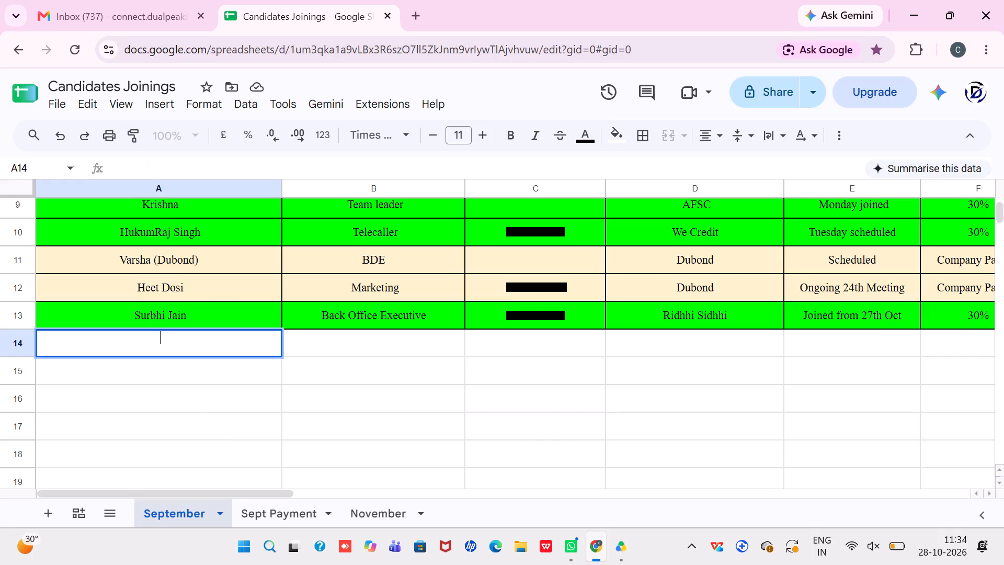
pyautogui.press('BackSpace')
pyautogui.press('BackSpace')
pyautogui.press('BackSpace')
pyautogui.press('BackSpace')
pyautogui.press('Tab')
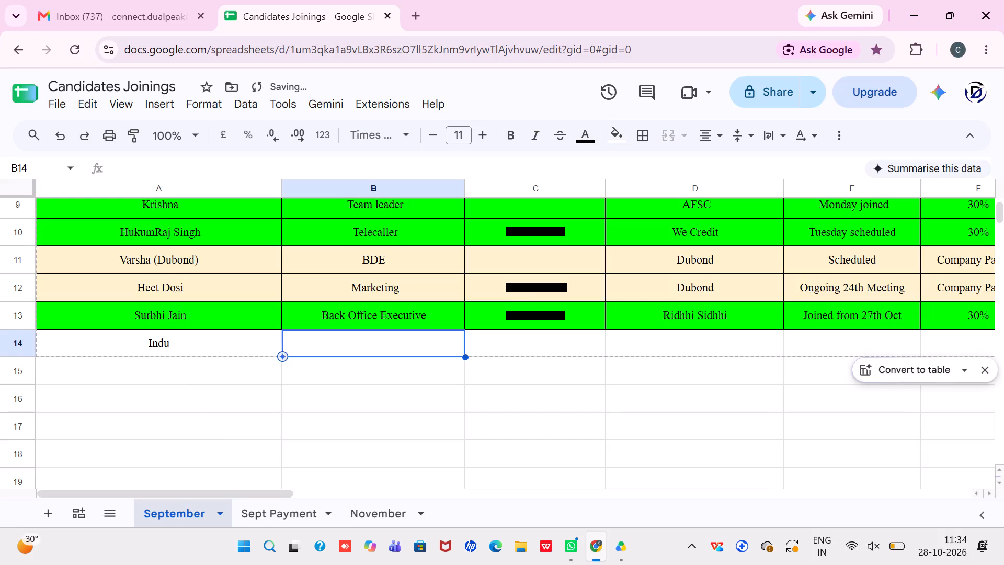
pyautogui.press('space')
pyautogui.press('BackSpace')
pyautogui.press('BackSpace')
pyautogui.press('BackSpace')
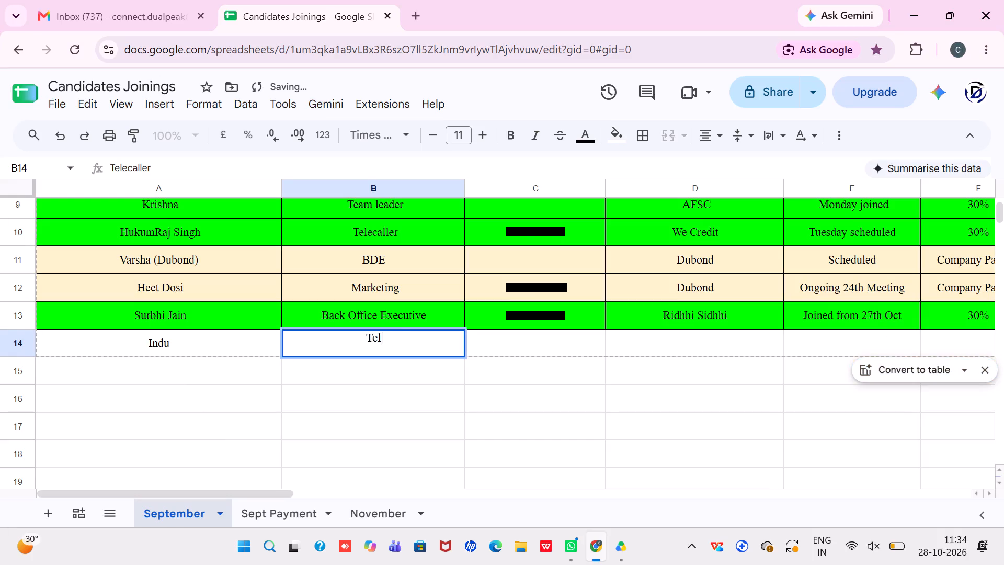
pyautogui.press('Tab')
# Start filling in cell C14 of the new Indu row on the September sheet.
pyautogui.press('space')
pyautogui.press('BackSpace')
pyautogui.press('BackSpace')
pyautogui.press('BackSpace')
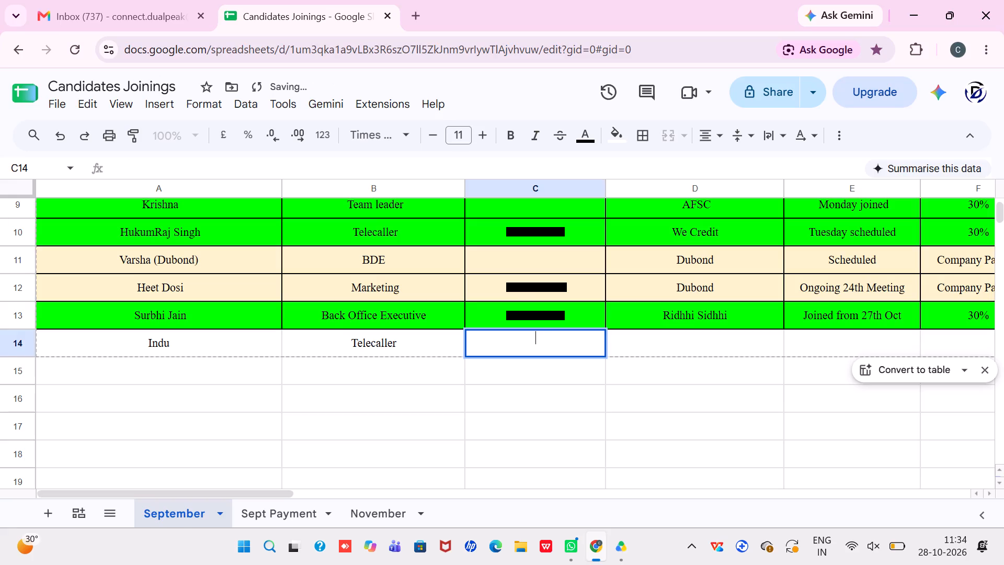
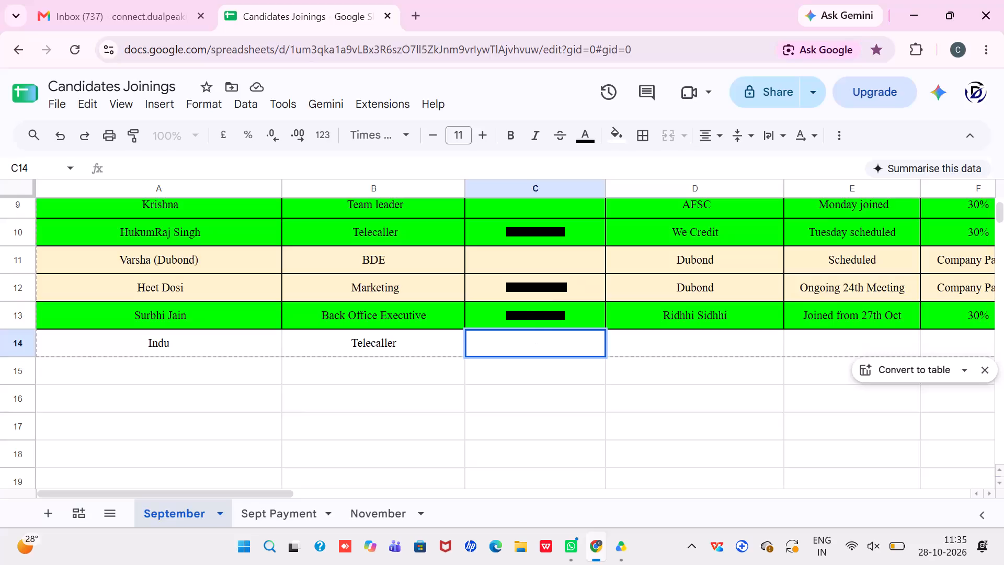
# Complete Indu's row 14 by pasting the copied detail into C14 and entering the company "AFIC" in D14.
pyautogui.hotkey('ctrl', 'v')
pyautogui.press('Right')
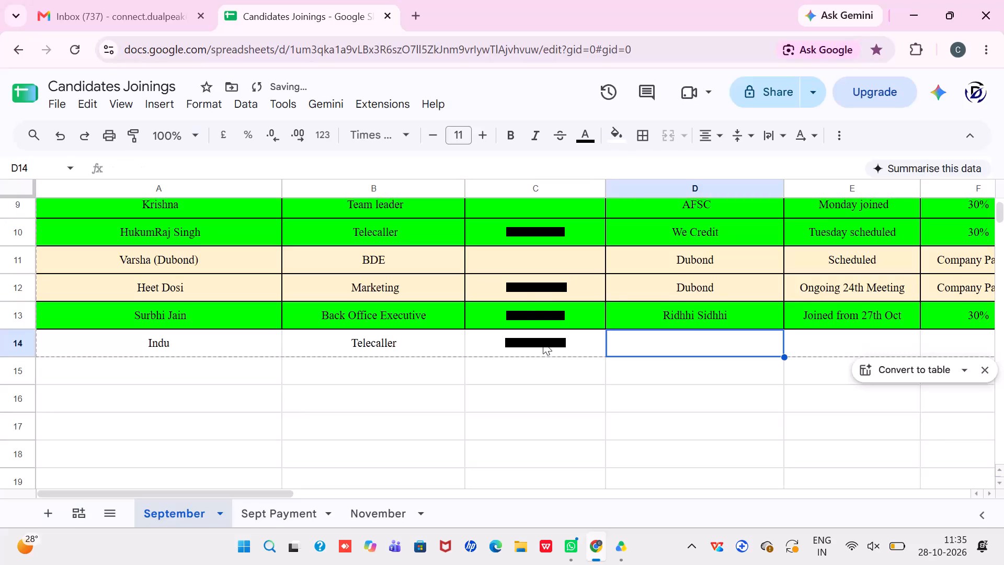
pyautogui.press('space')
pyautogui.press('BackSpace')
pyautogui.press('BackSpace')
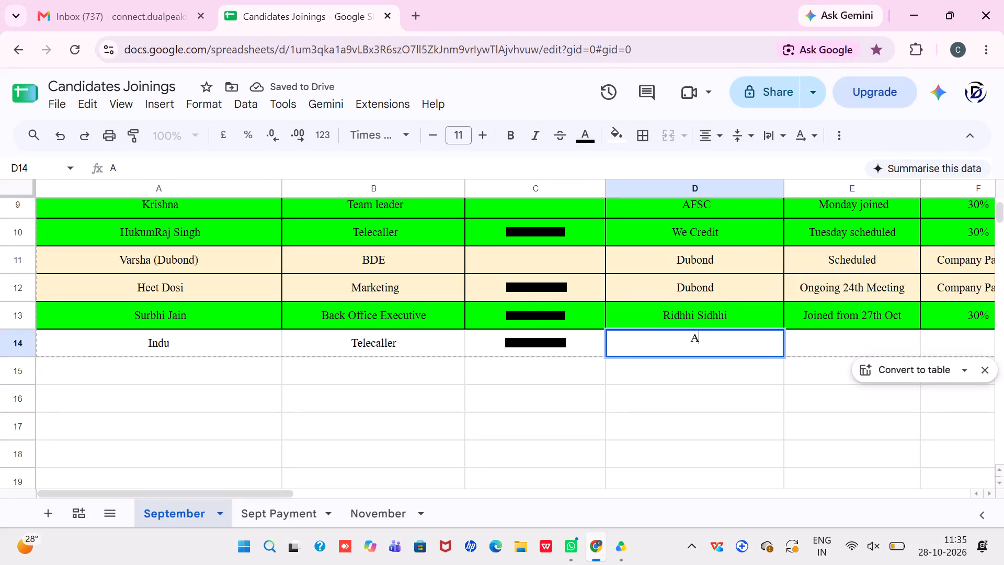
pyautogui.write('FIC')
pyautogui.press('Tab')
# Start a new candidate entry in row 15 of the September sheet by entering the candidate's full name in A15.
pyautogui.press('Down')
pyautogui.press('Left')
pyautogui.press('Left')
pyautogui.press('Left')
pyautogui.press('Left')
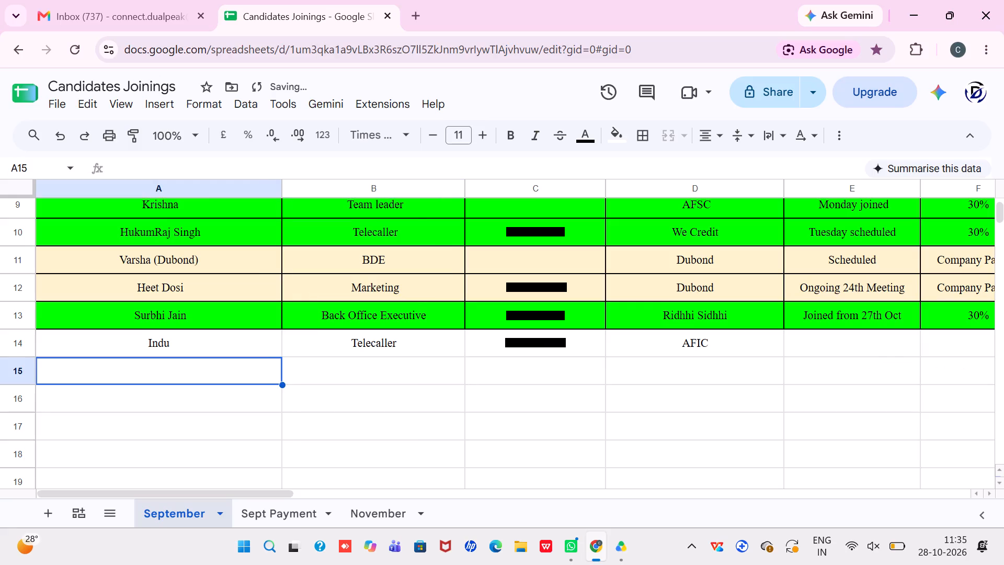
pyautogui.press('space')
pyautogui.press('BackSpace')
pyautogui.press('BackSpace')
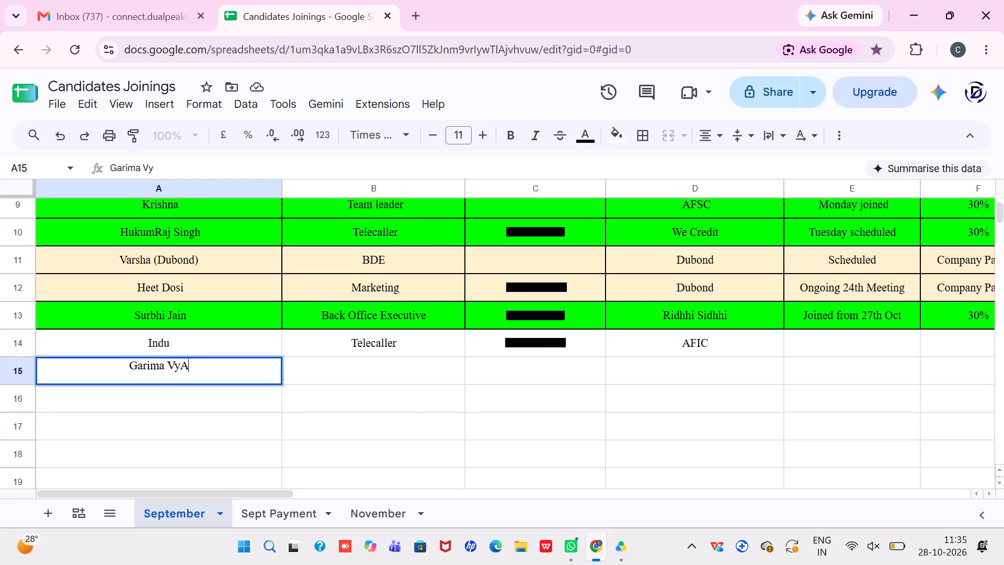
pyautogui.write('as')
pyautogui.press('space')
pyautogui.press('Tab')
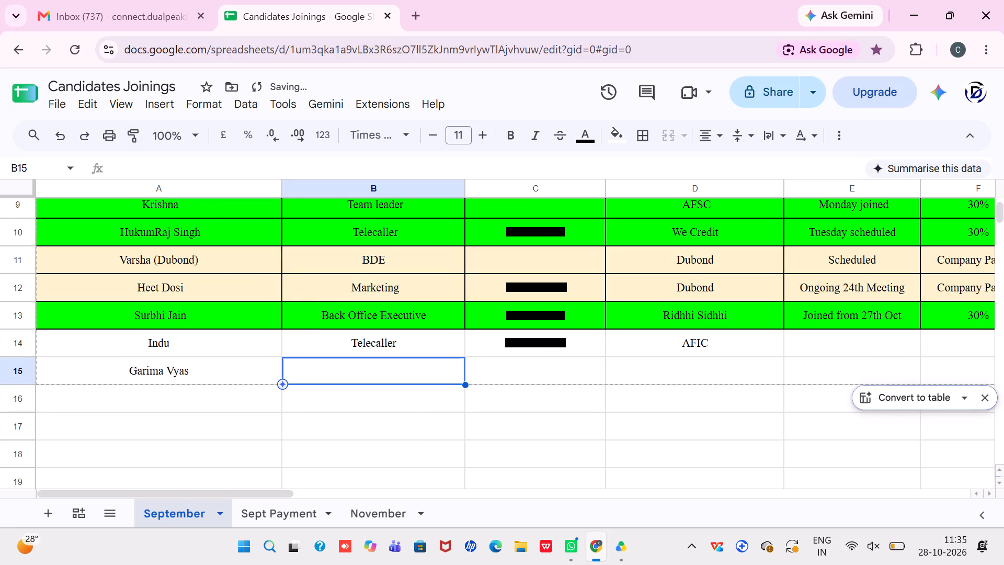
# Enter the profile "Customer Service" in B15 for the new candidate.
pyautogui.press('space')
pyautogui.press('BackSpace')
pyautogui.press('BackSpace')
pyautogui.press('BackSpace')
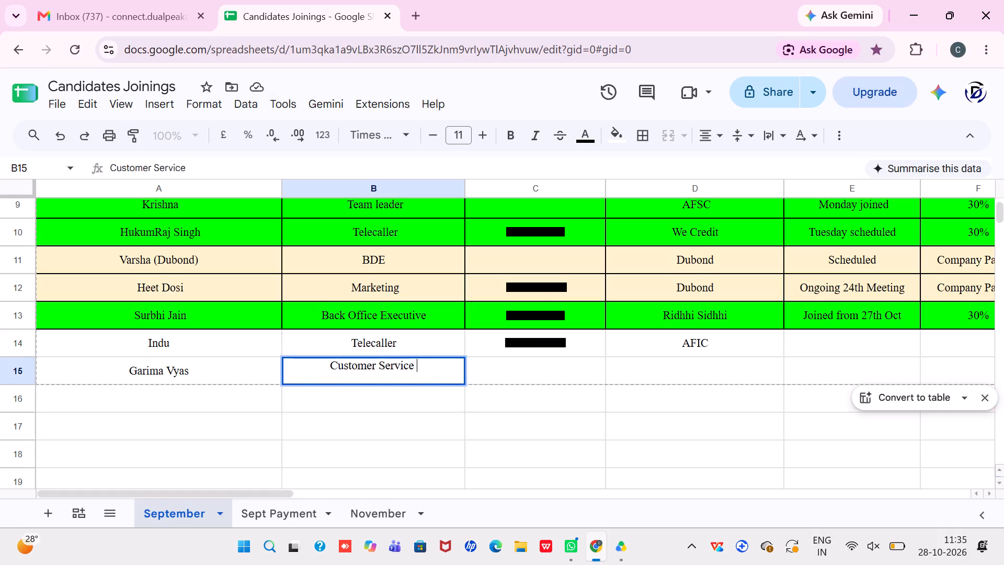
pyautogui.press('Tab')
# Start filling in cell C15 of the new candidate's row.
pyautogui.press('space')
pyautogui.press('BackSpace')
pyautogui.press('BackSpace')
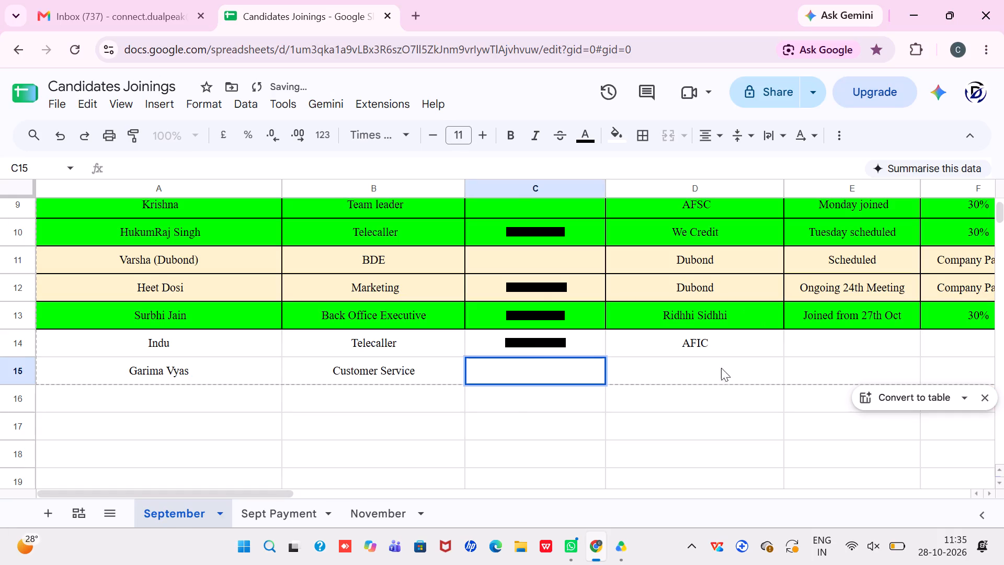
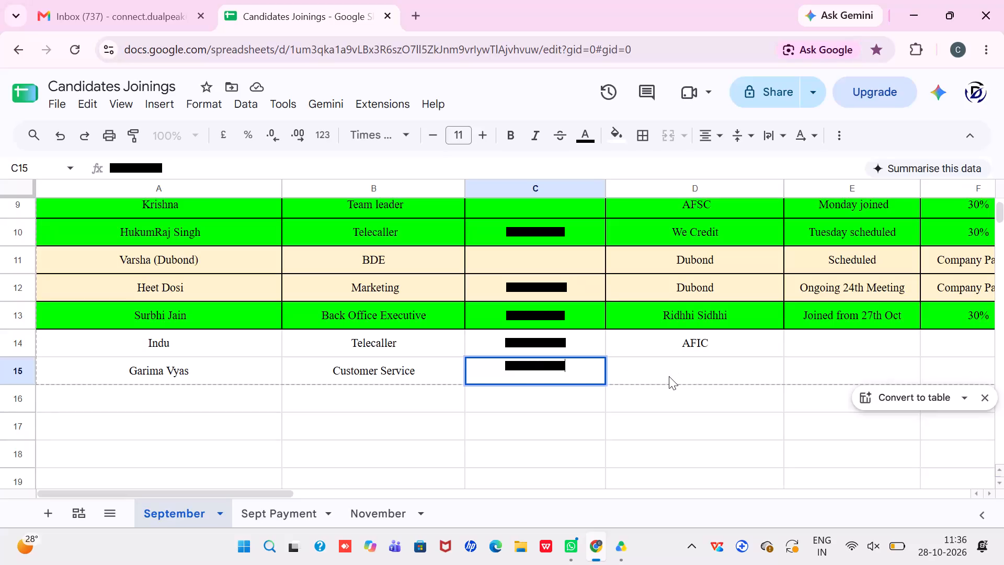
# Enter the company "We Credit" in D15 for the row 15 candidate, leaving E15 empty.
pyautogui.click(669, 376)
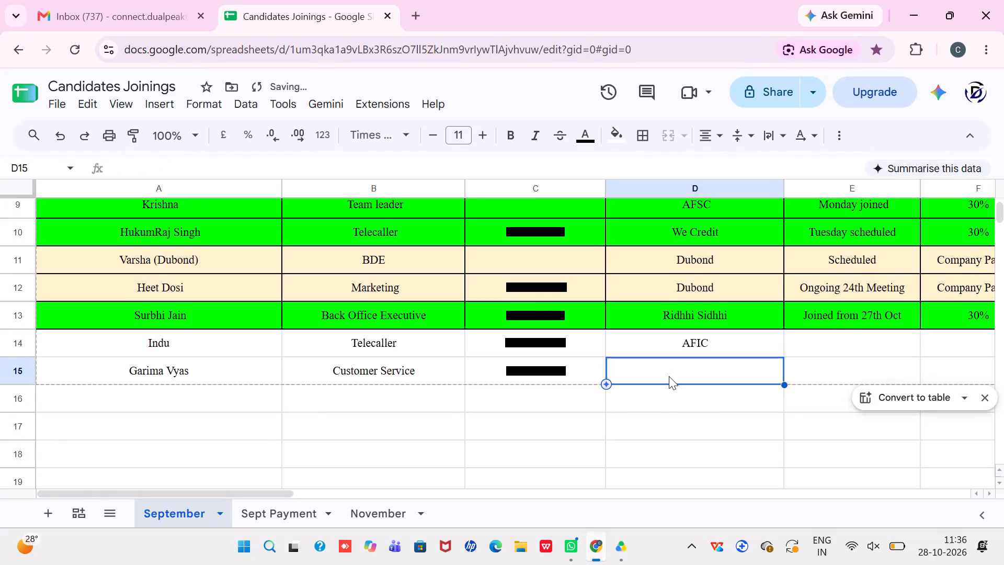
pyautogui.press('space')
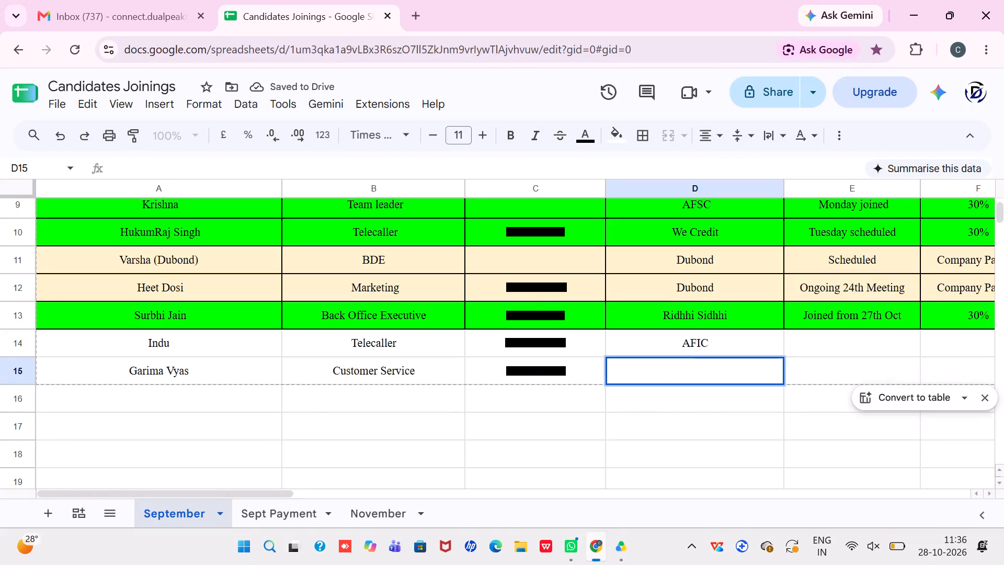
pyautogui.press('BackSpace')
pyautogui.write('WE')
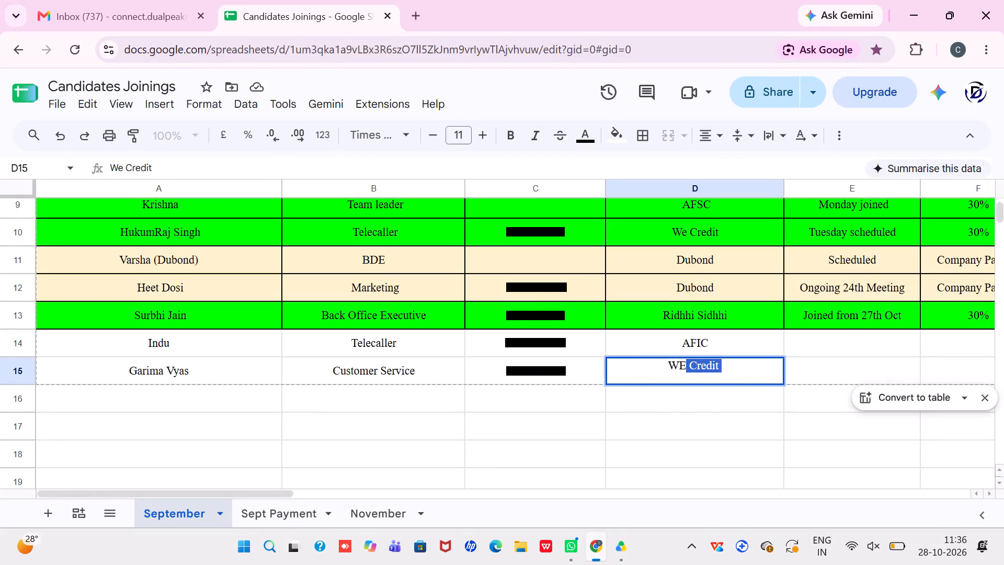
pyautogui.press('Tab')
pyautogui.press('space')
pyautogui.press('BackSpace')
pyautogui.press('BackSpace')
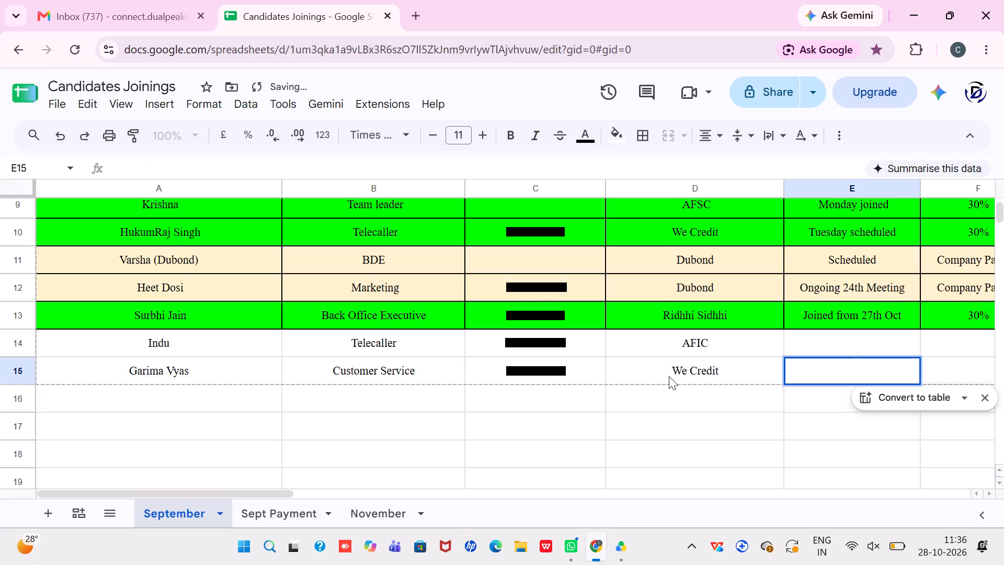
# Start a new candidate entry in row 16 by entering the candidate's first name and surname in A16.
pyautogui.press('Down')
pyautogui.press('Left')
pyautogui.press('Left')
pyautogui.press('Left')
pyautogui.press('Left')
pyautogui.press('Left')
pyautogui.press('space')
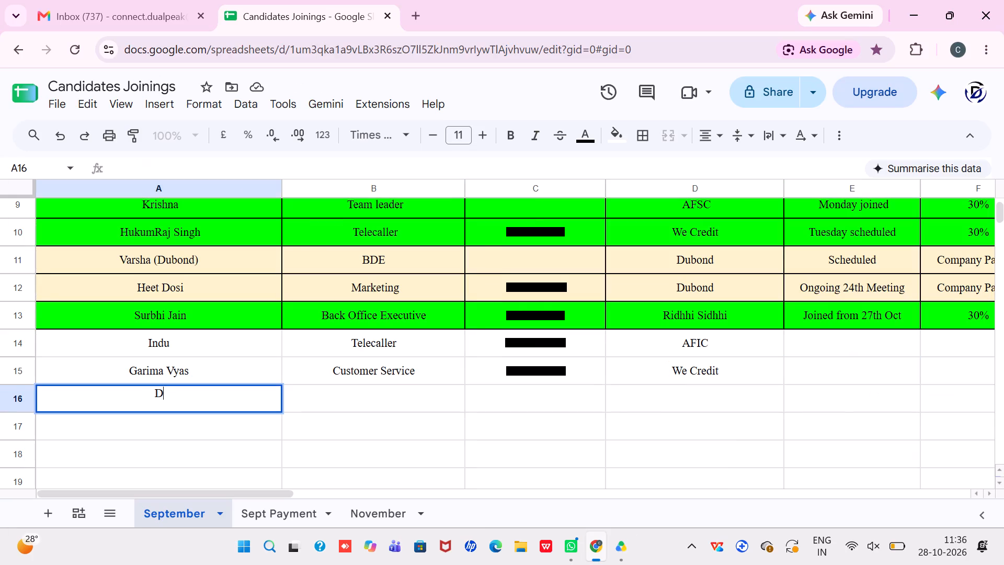
pyautogui.press('Tab')
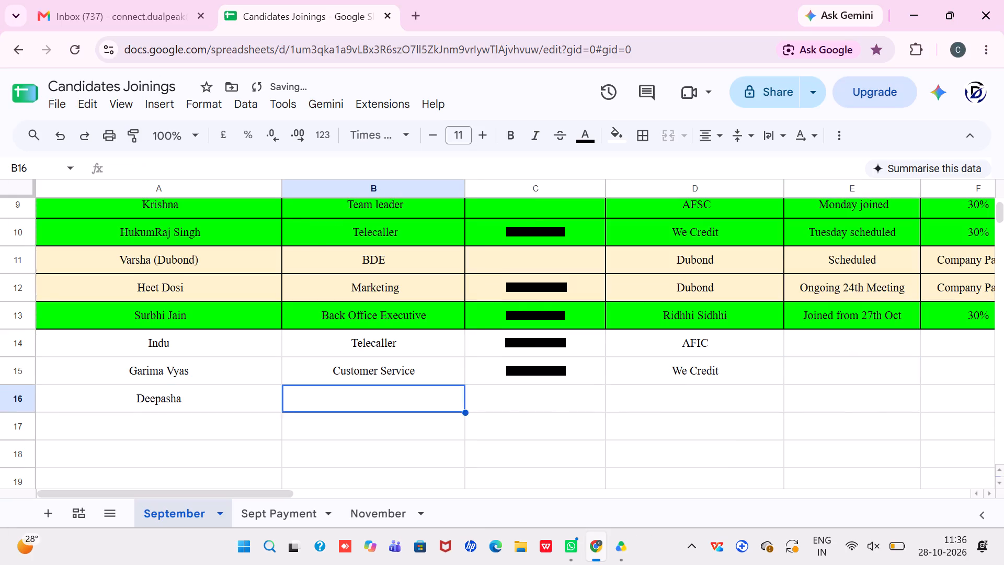
pyautogui.press('space')
pyautogui.press('Left')
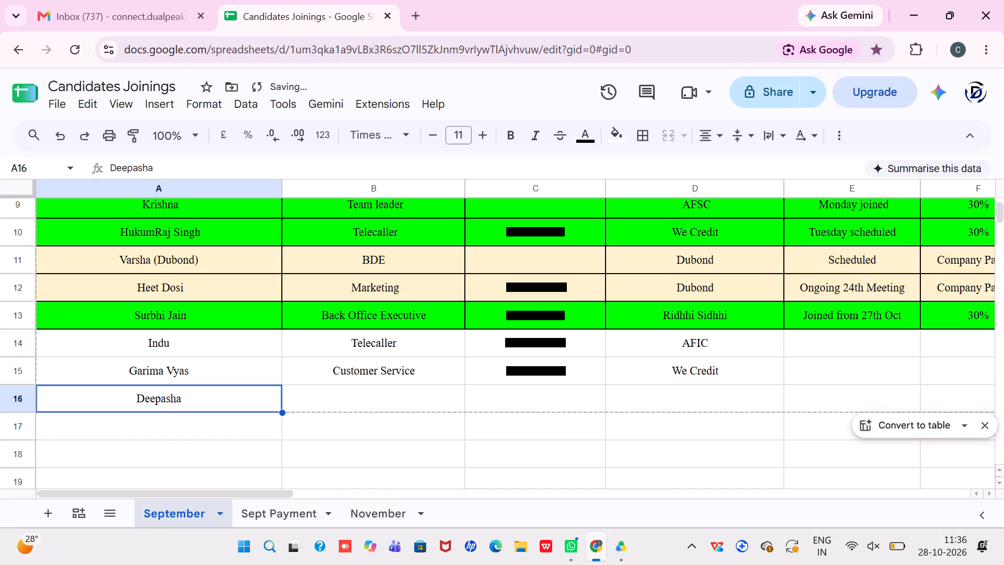
pyautogui.doubleClick(202, 394)
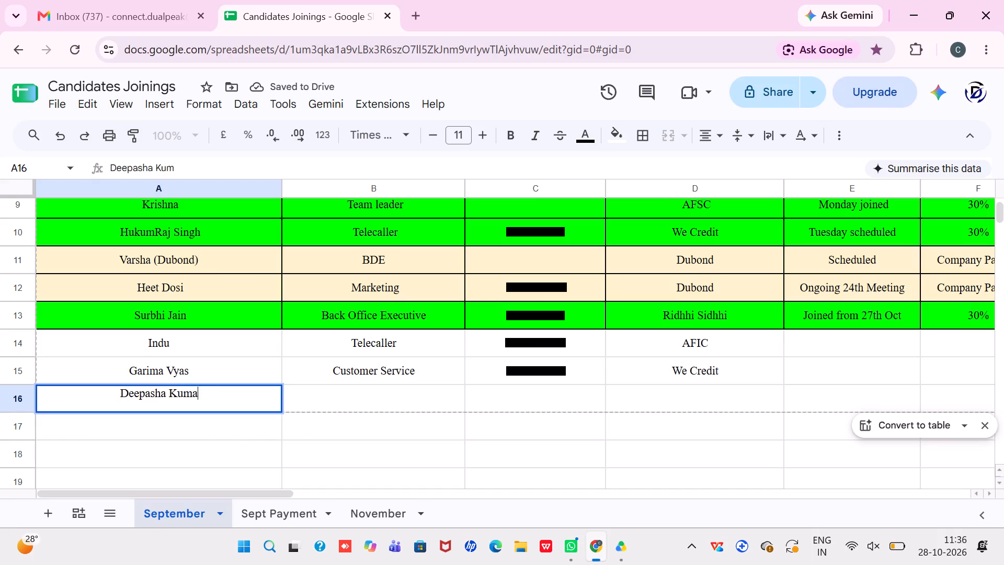
pyautogui.press('Tab')
# Enter the profile "HR" in B16 for the new candidate.
pyautogui.press('space')
pyautogui.press('BackSpace')
pyautogui.press('BackSpace')
pyautogui.press('BackSpace')
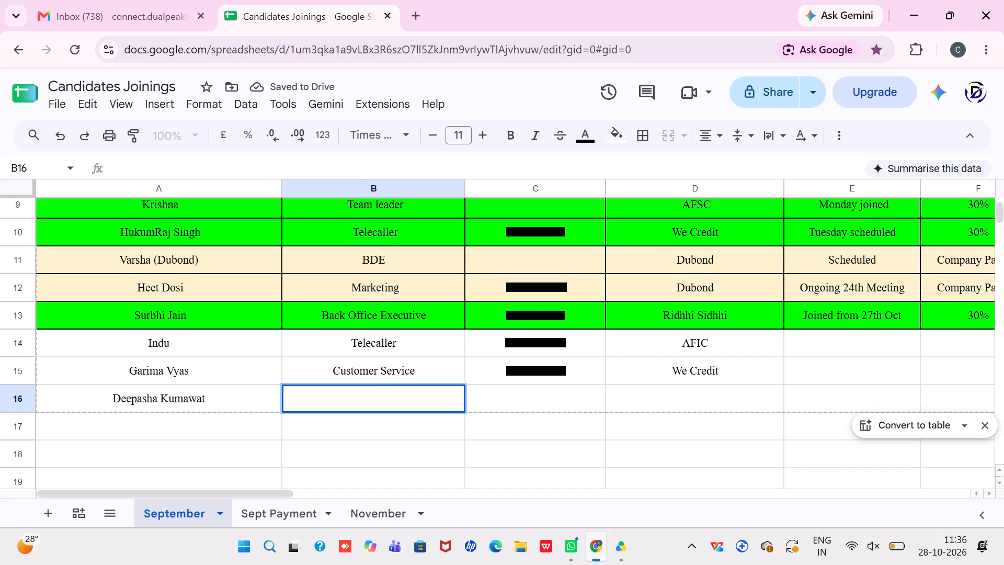
pyautogui.write('HR')
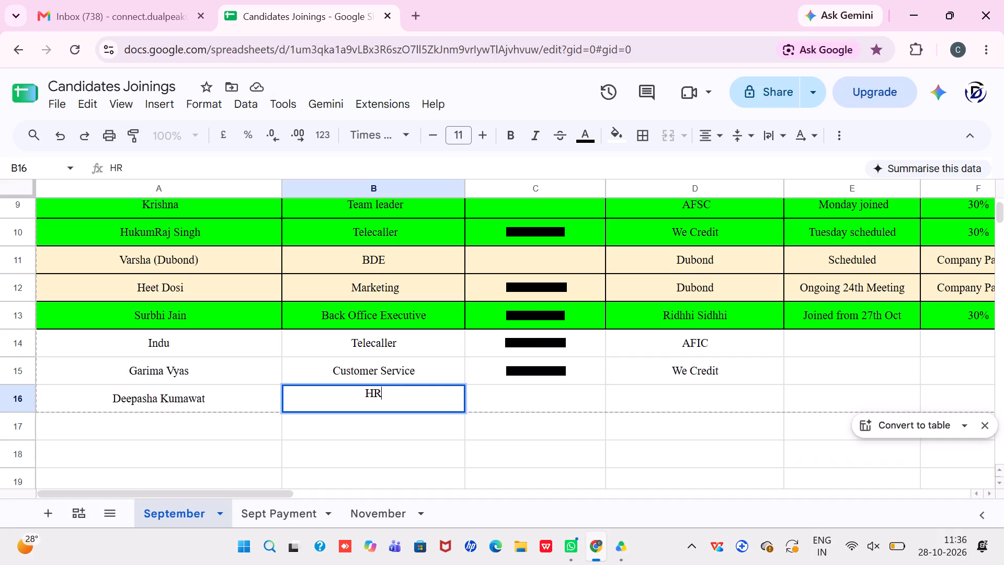
pyautogui.press('Right')
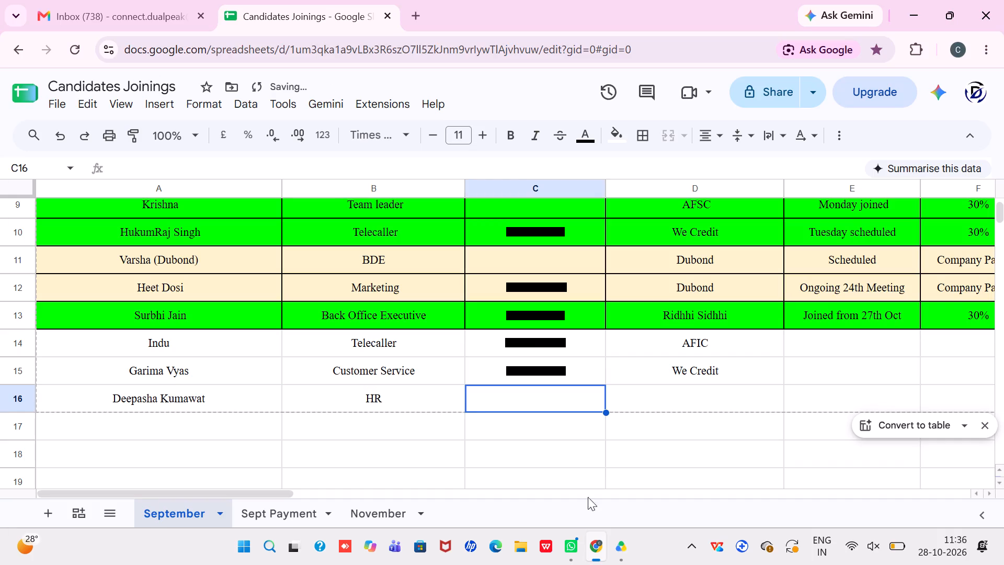
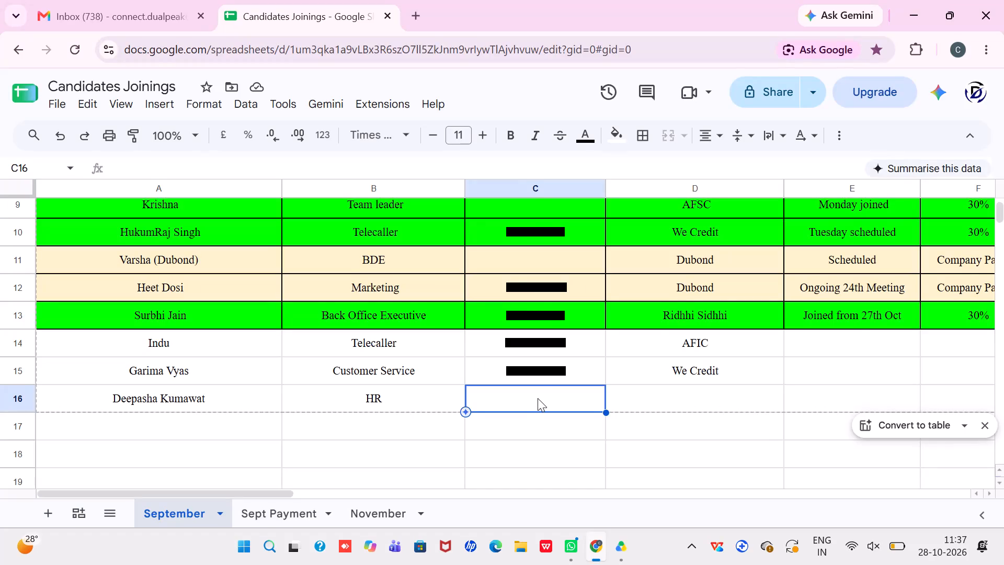
# Enter the company "Ridhhi Sidhhi" in D16 for the row 16 candidate, leaving C16 empty.
pyautogui.tripleClick(538, 398)
pyautogui.doubleClick(538, 398)
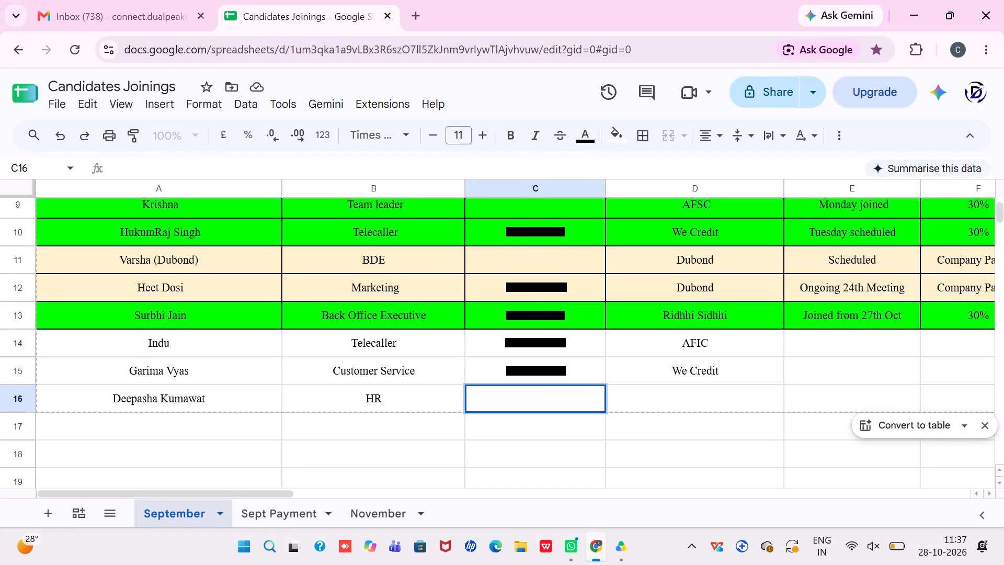
pyautogui.click(622, 399)
pyautogui.press('space')
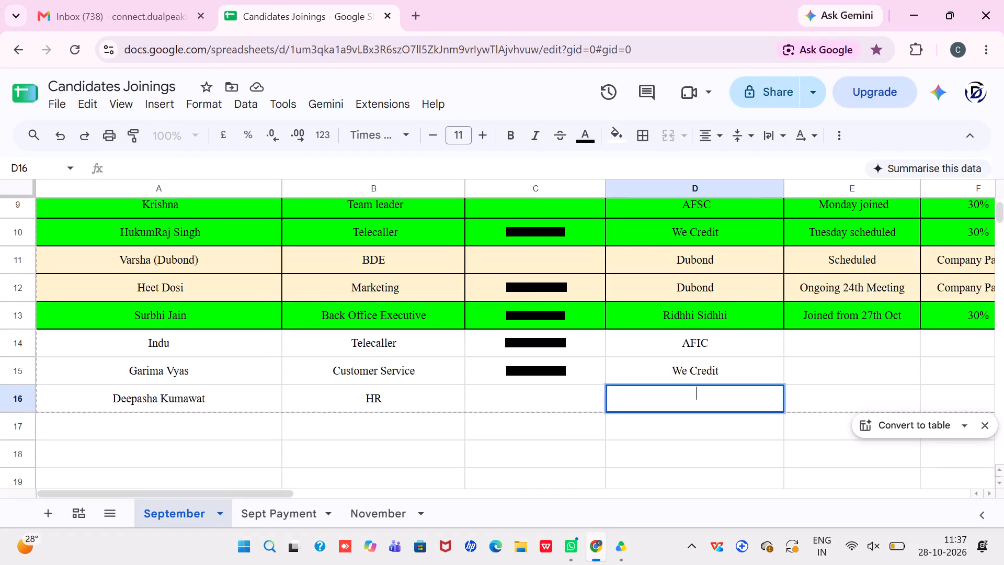
pyautogui.press('BackSpace')
pyautogui.press('BackSpace')
pyautogui.press('BackSpace')
pyautogui.press('BackSpace')
pyautogui.press('BackSpace')
pyautogui.press('BackSpace')
pyautogui.press('Tab')
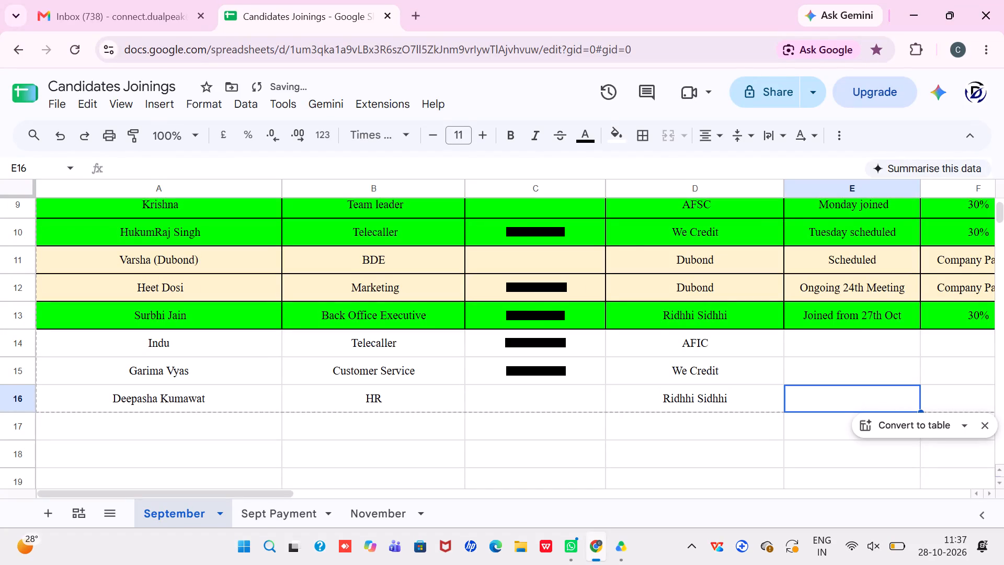
# Start the next candidate entry in row 17 by opening A17 for the candidate's name.
pyautogui.press('Left')
pyautogui.press('Left')
pyautogui.press('Left')
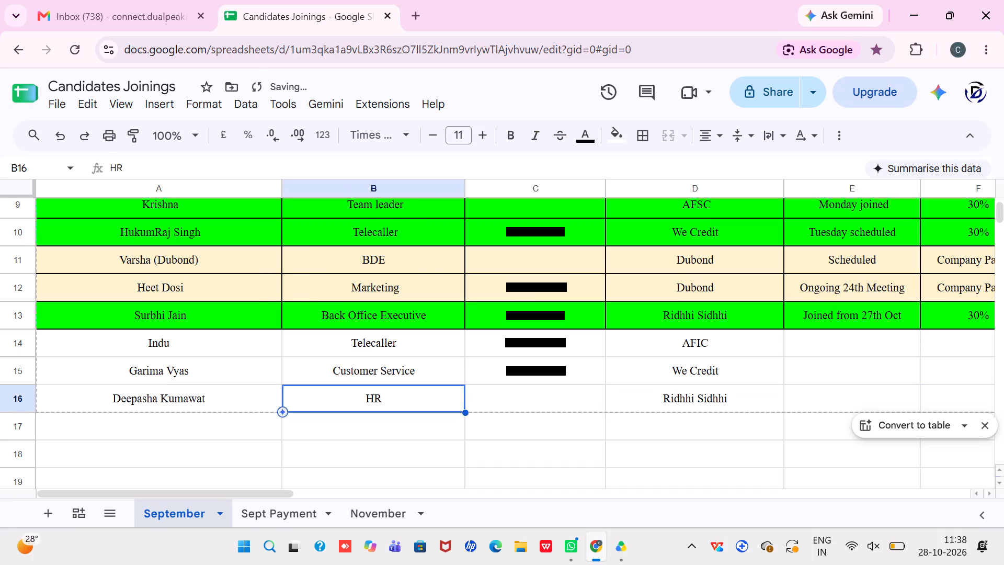
pyautogui.press('Left')
pyautogui.press('Left')
pyautogui.press('Left')
pyautogui.press('Down')
pyautogui.press('space')
pyautogui.press('BackSpace')
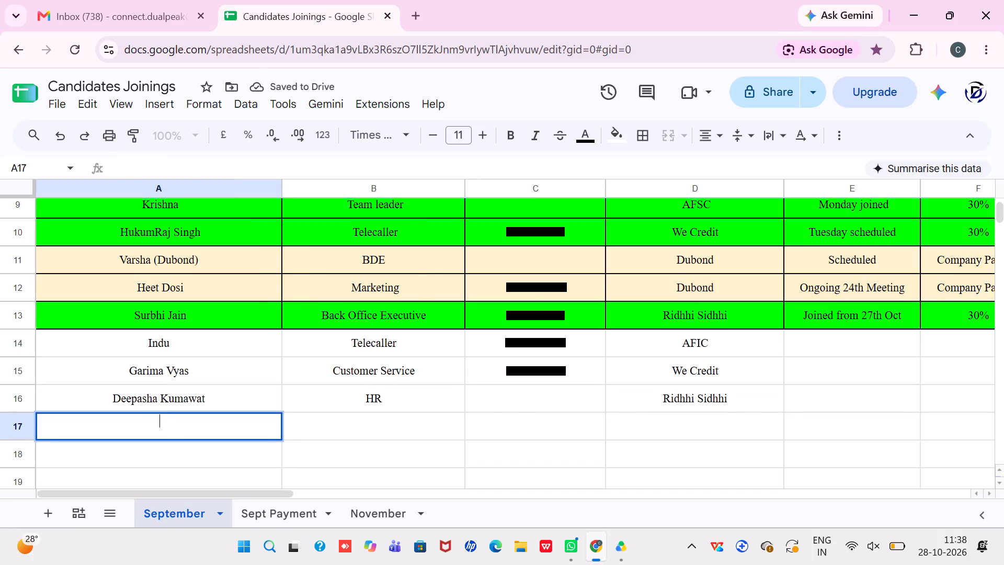
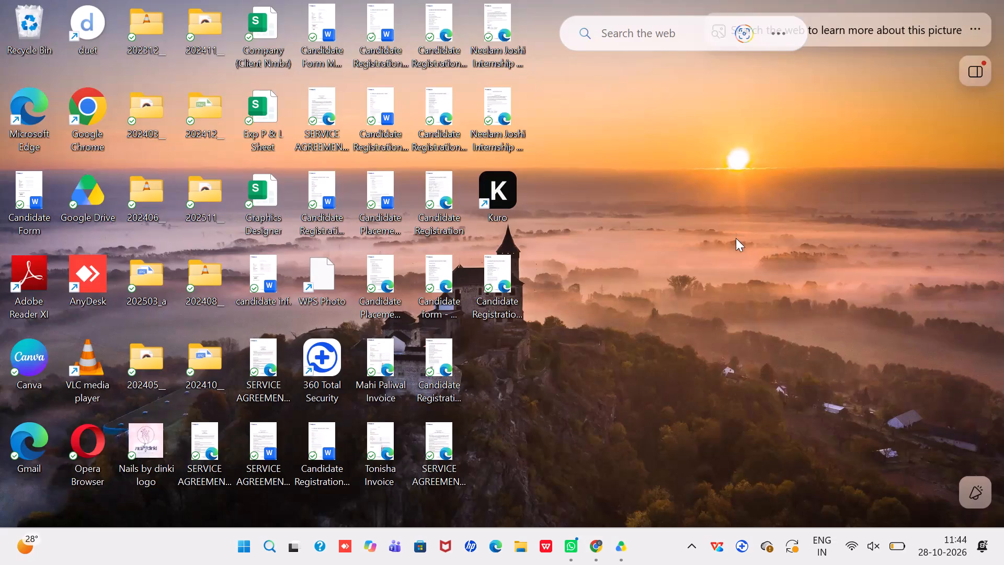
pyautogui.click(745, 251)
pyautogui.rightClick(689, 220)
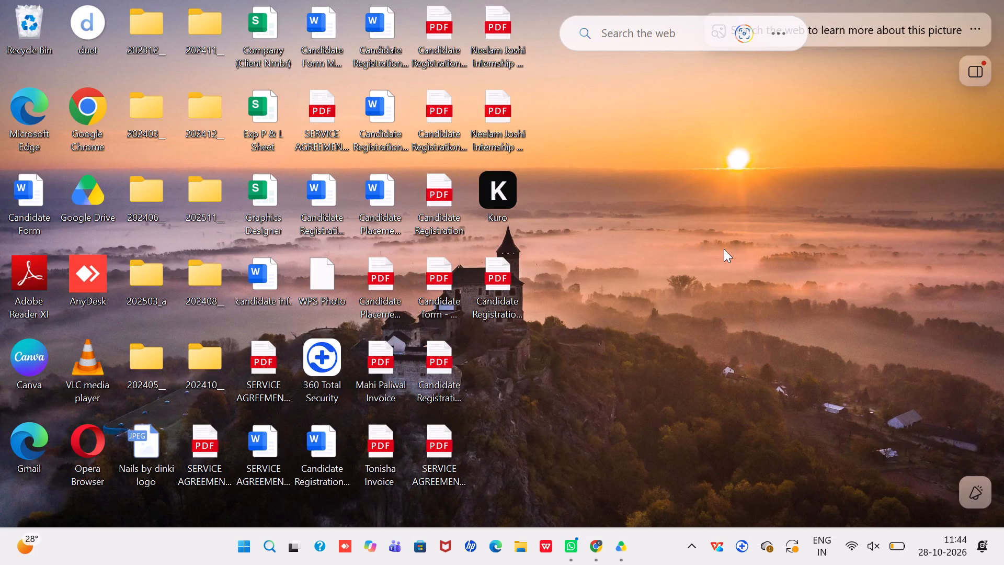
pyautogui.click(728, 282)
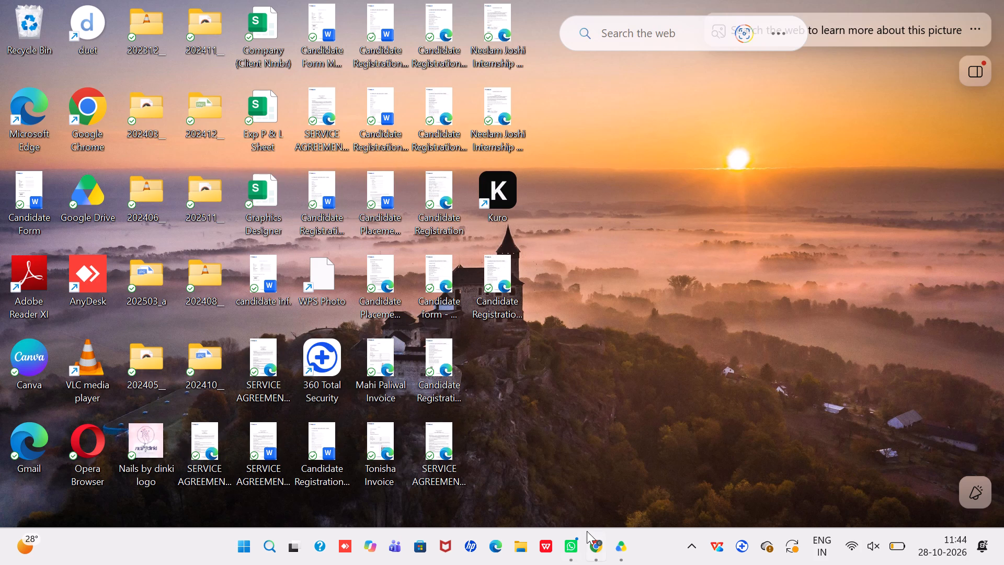
# Open a maximized Chrome window with the HR-logo profile and dismiss the account pane and the Microsoft Bing extension prompt.
pyautogui.doubleClick(98, 105)
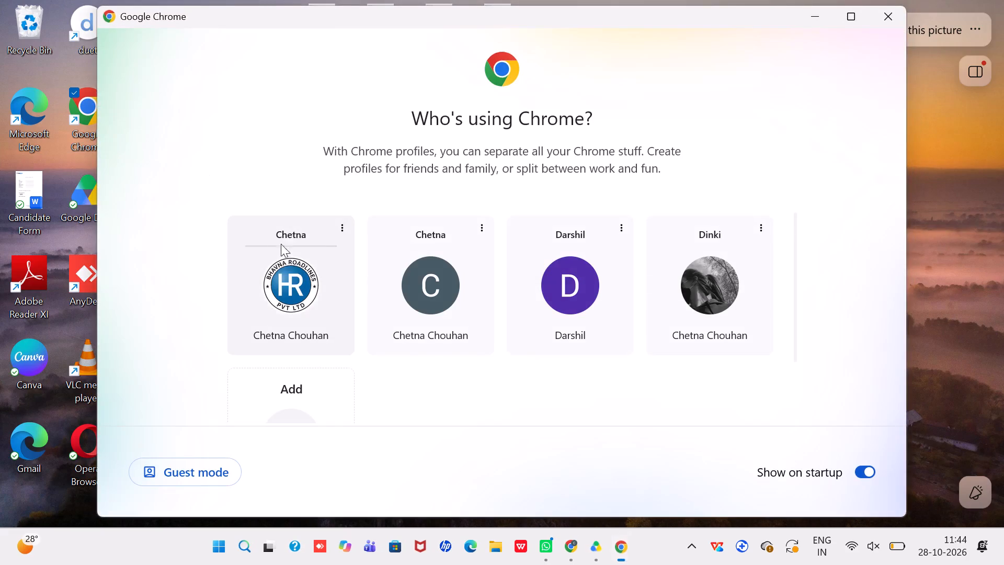
pyautogui.doubleClick(291, 276)
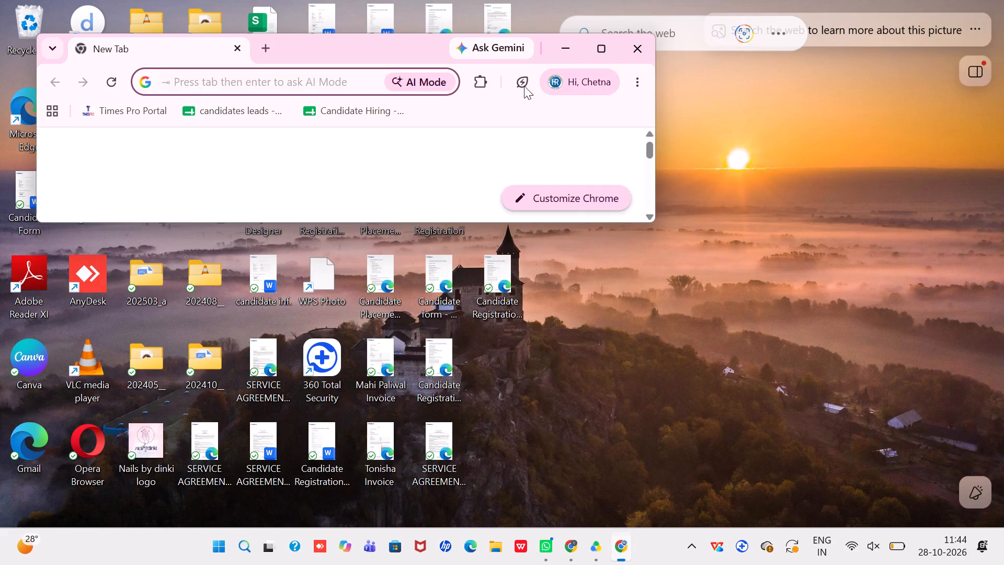
pyautogui.click(590, 50)
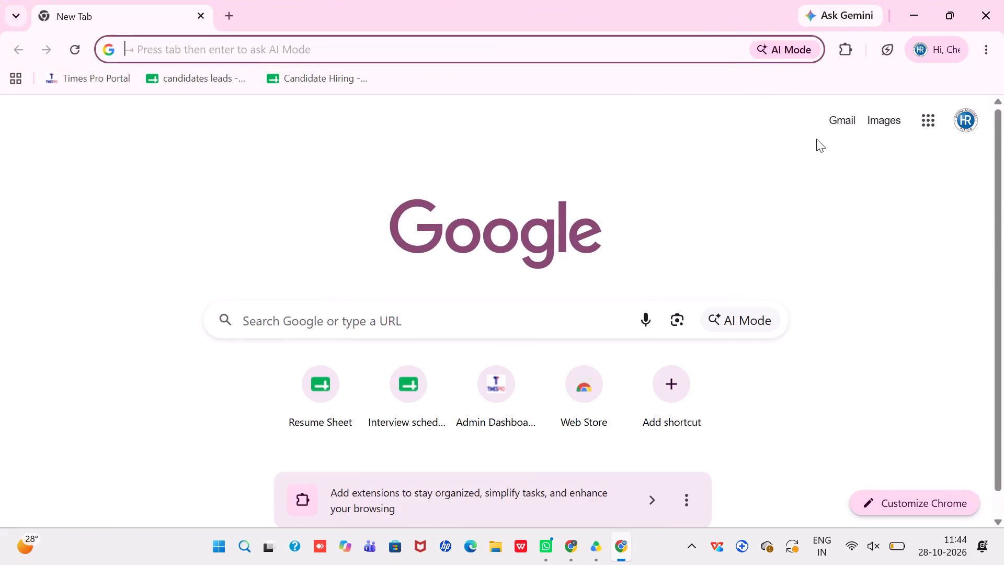
pyautogui.click(961, 123)
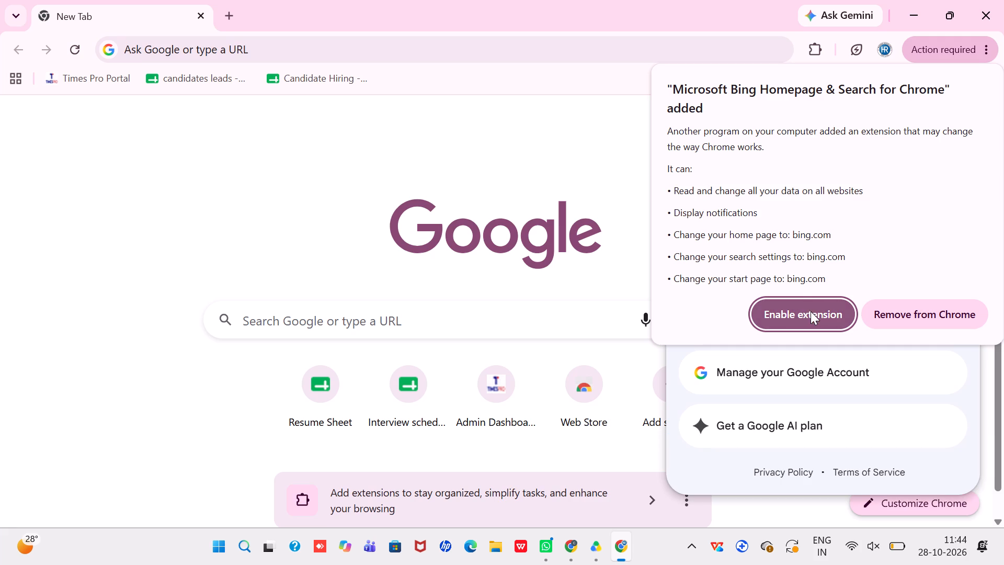
pyautogui.click(635, 215)
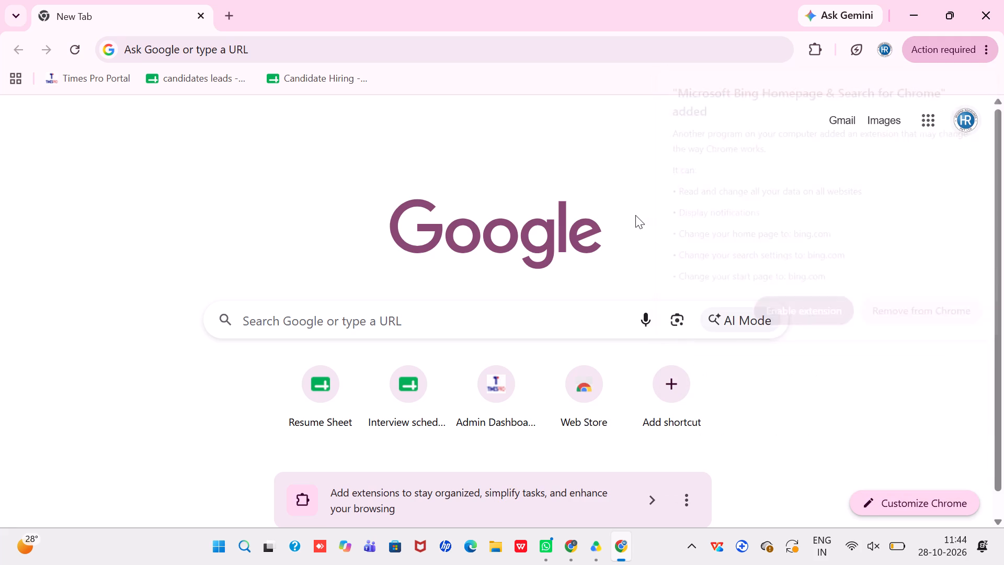
pyautogui.click(635, 215)
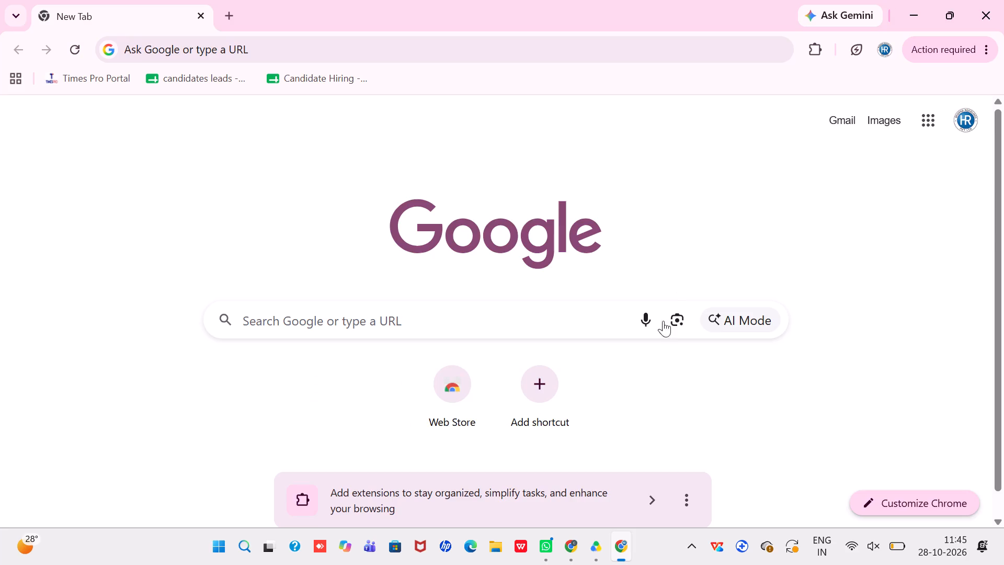
# Return to the Candidates Joinings spreadsheet and complete the candidate's name in A17 and the profile "SOcial media" in B17.
pyautogui.click(571, 537)
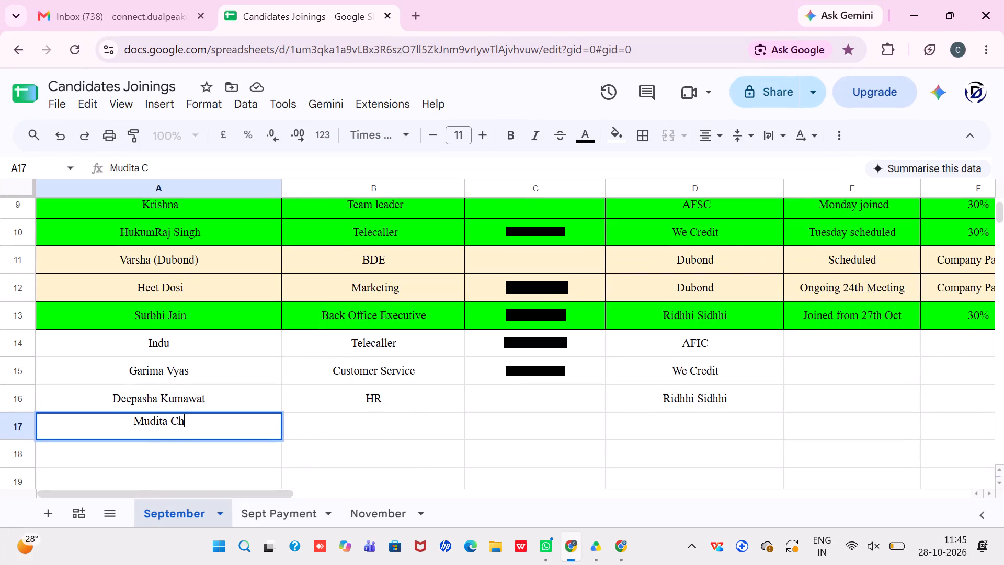
pyautogui.press('Tab')
pyautogui.press('space')
pyautogui.press('BackSpace')
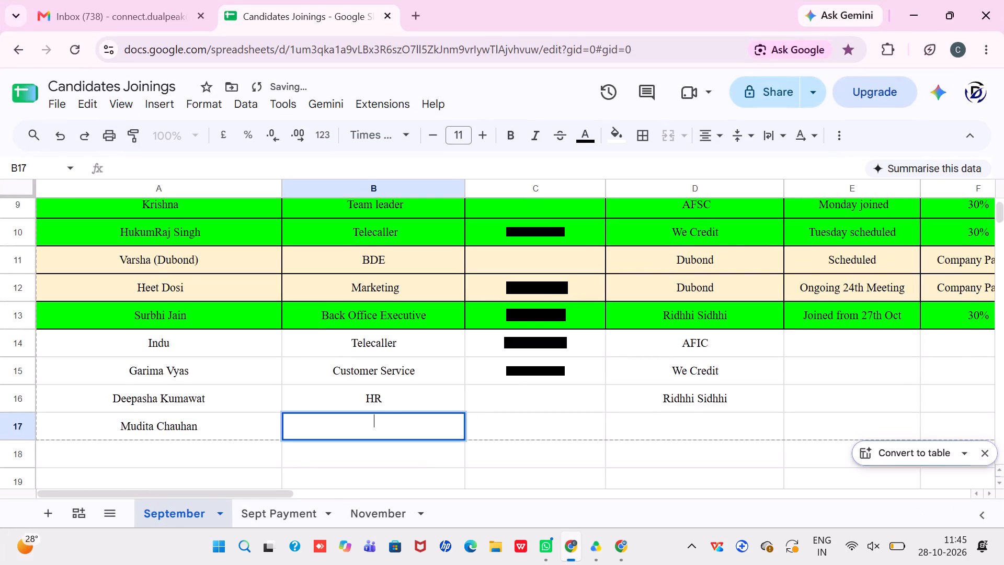
pyautogui.write('cial media')
pyautogui.press('space')
pyautogui.press('Tab')
# Enter the company "WebSenor" in D17 for the row 17 candidate, leaving C17 empty.
pyautogui.press('space')
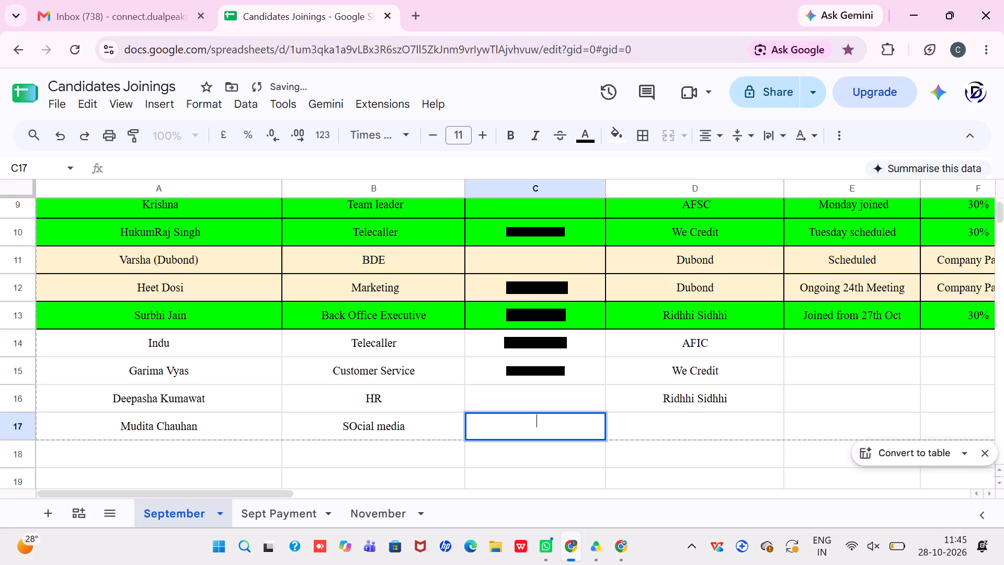
pyautogui.press('Right')
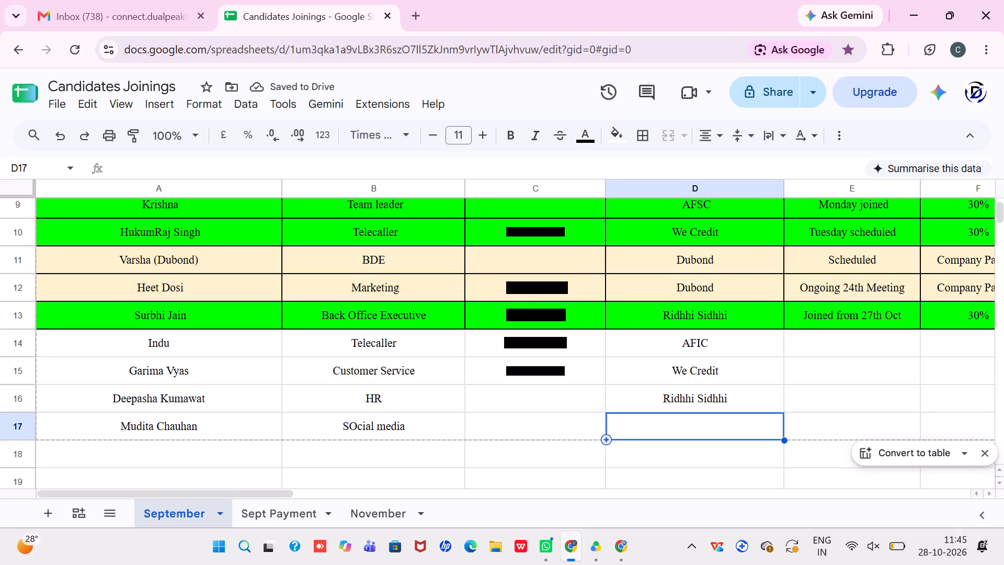
pyautogui.scroll(2, 306, 433)
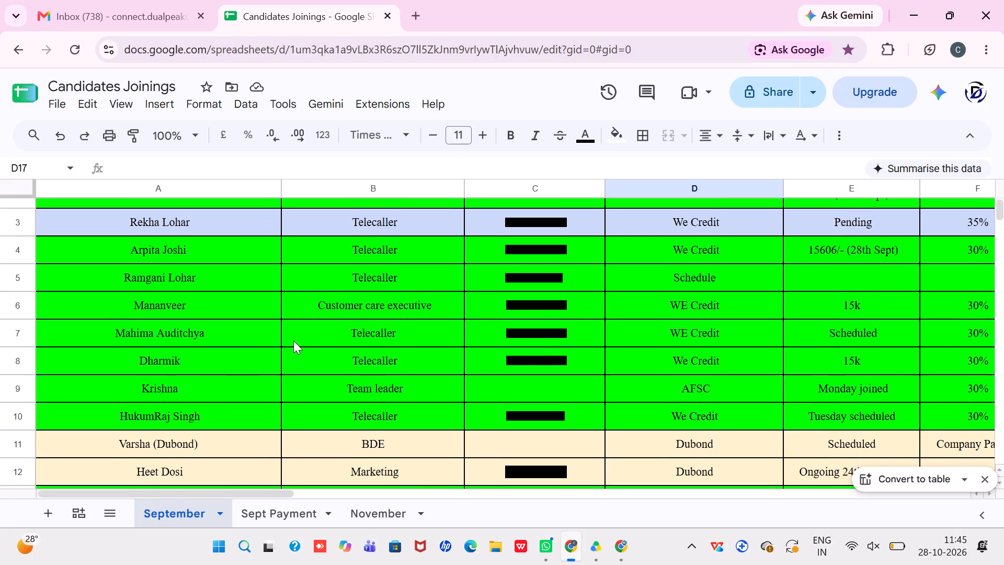
pyautogui.scroll(-1, 328, 332)
pyautogui.scroll(-1, 466, 373)
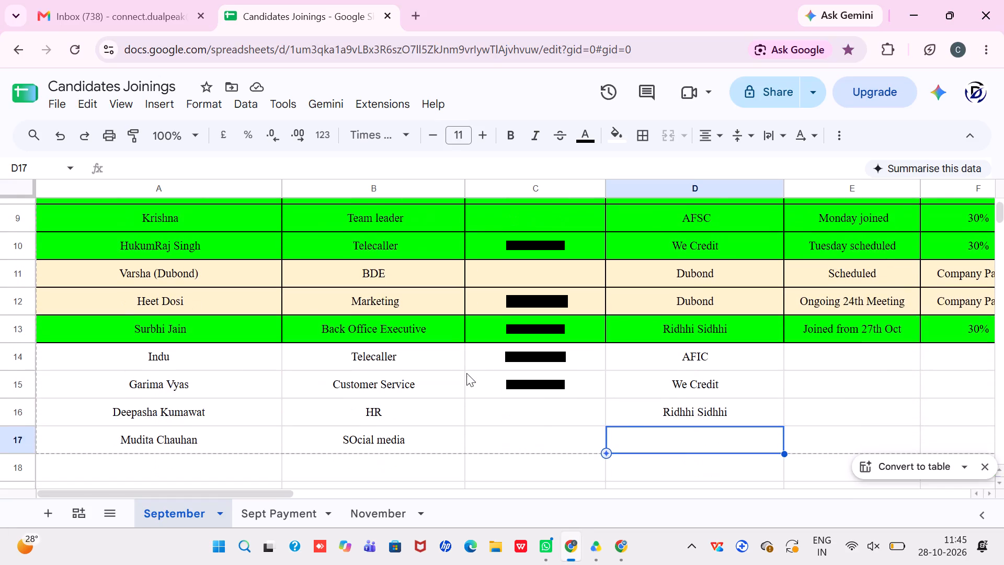
pyautogui.scroll(-1, 466, 373)
pyautogui.press('space')
pyautogui.press('BackSpace')
pyautogui.write('We')
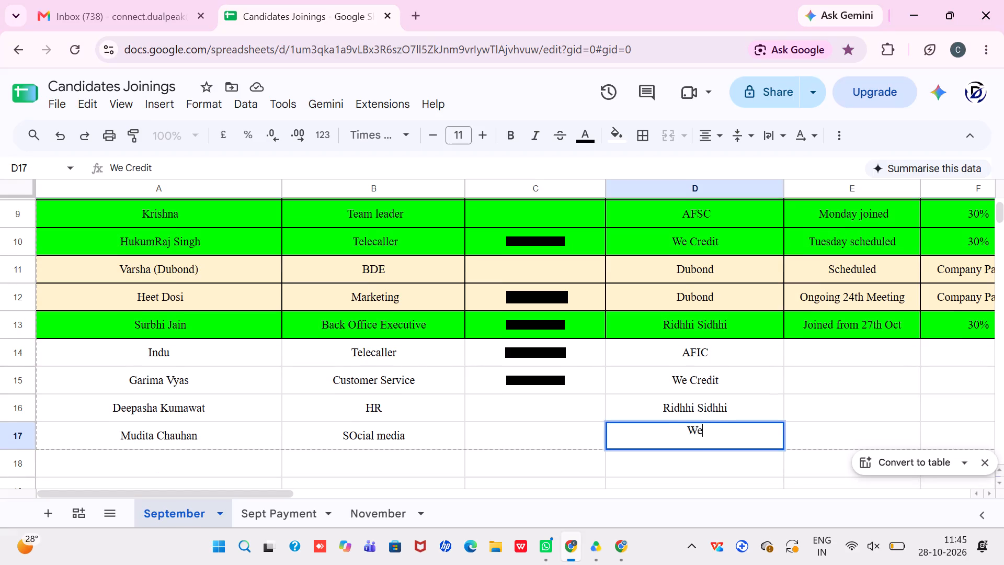
pyautogui.press('s')
pyautogui.press('BackSpace')
pyautogui.write('bs')
pyautogui.press('BackSpace')
pyautogui.press('BackSpace')
pyautogui.write('bSenor')
pyautogui.press('space')
pyautogui.press('Tab')
pyautogui.press('space')
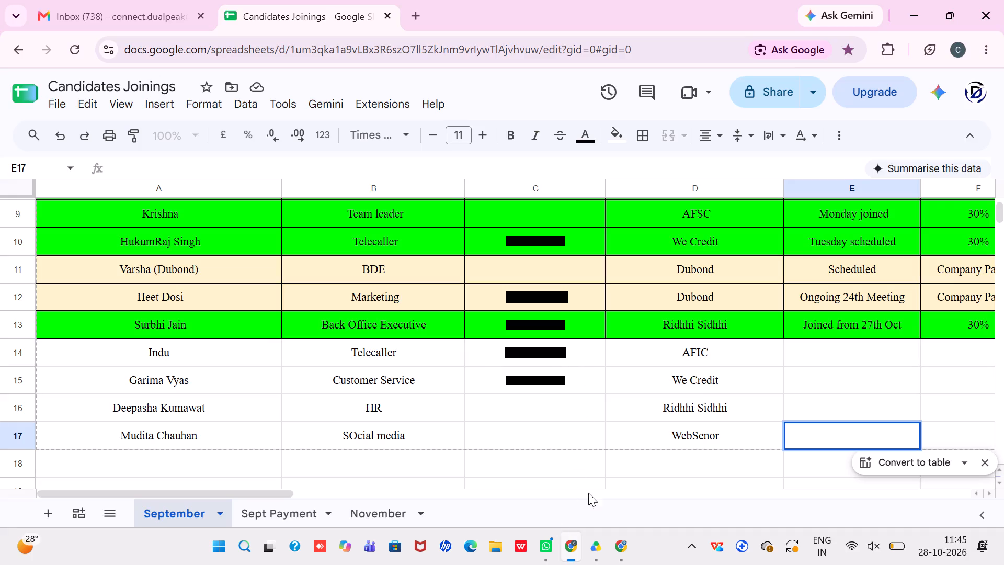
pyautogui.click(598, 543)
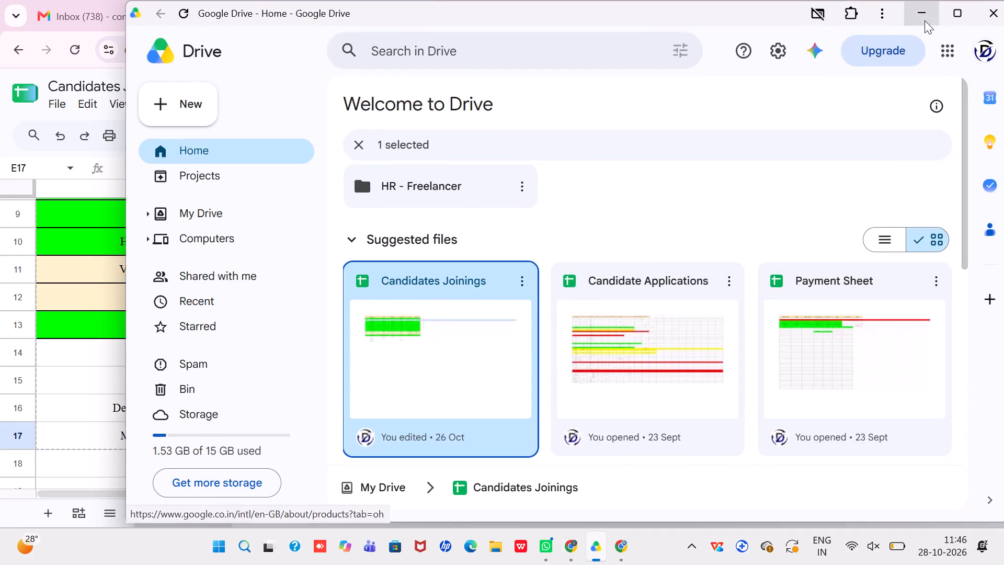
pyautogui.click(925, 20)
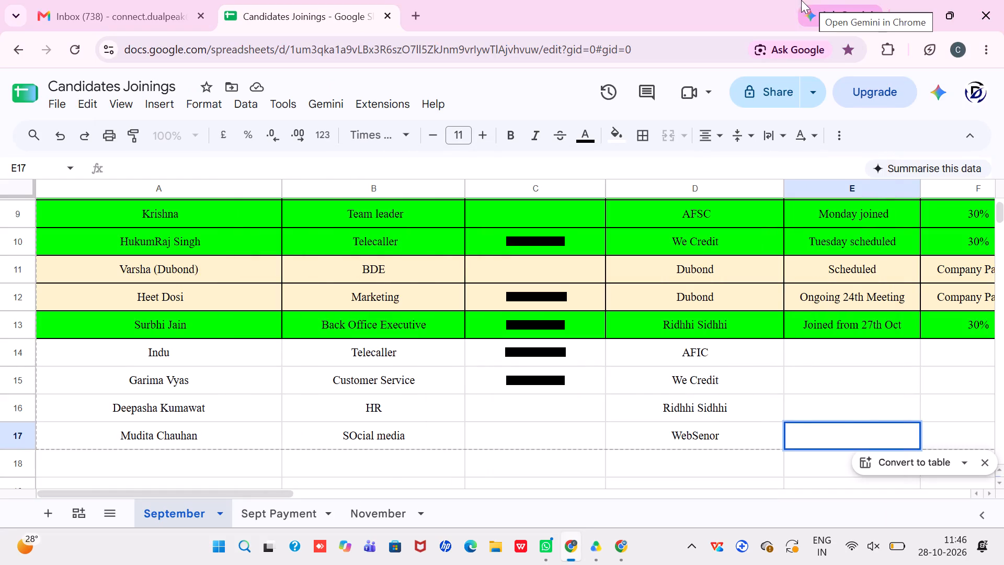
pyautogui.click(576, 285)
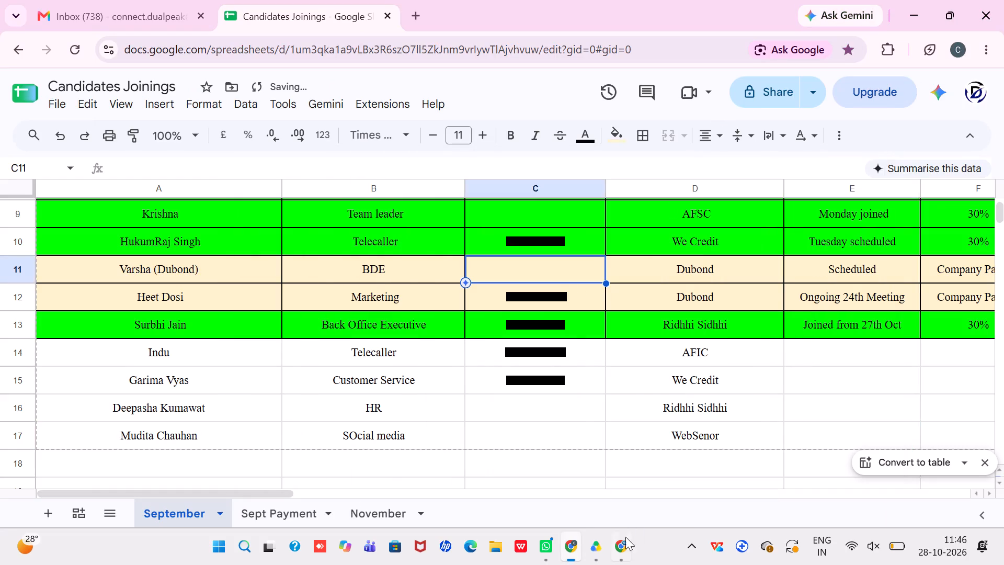
# In the HR-logo Chrome window, open the Resume Sheet spreadsheet from Google Drive and dismiss the AI function announcement.
pyautogui.click(623, 540)
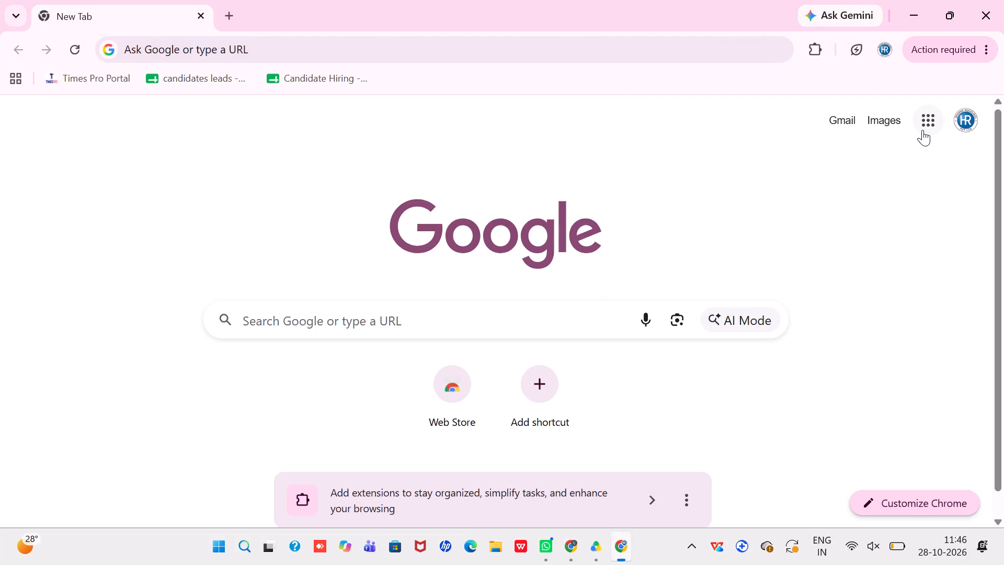
pyautogui.click(923, 130)
pyautogui.doubleClick(850, 225)
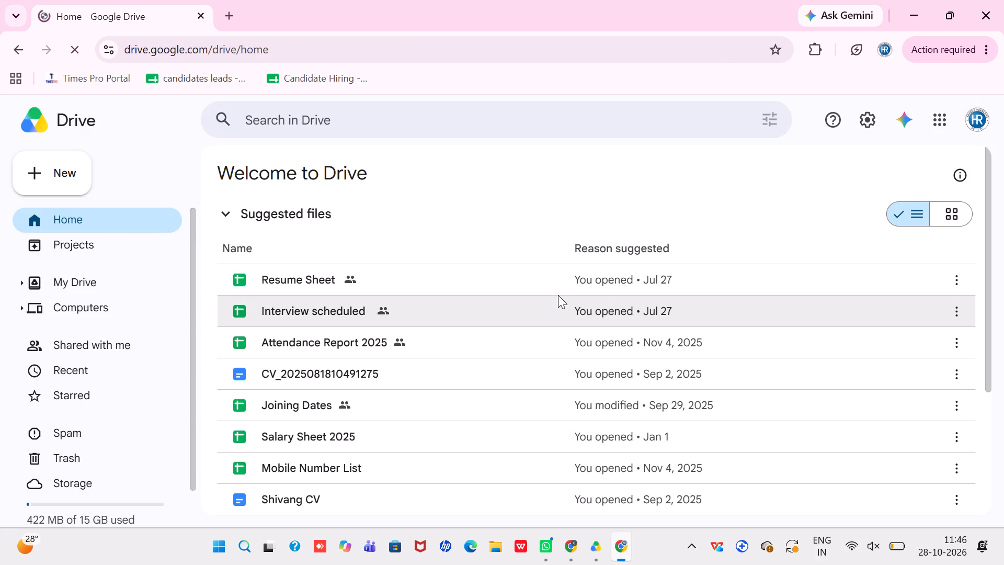
pyautogui.doubleClick(527, 344)
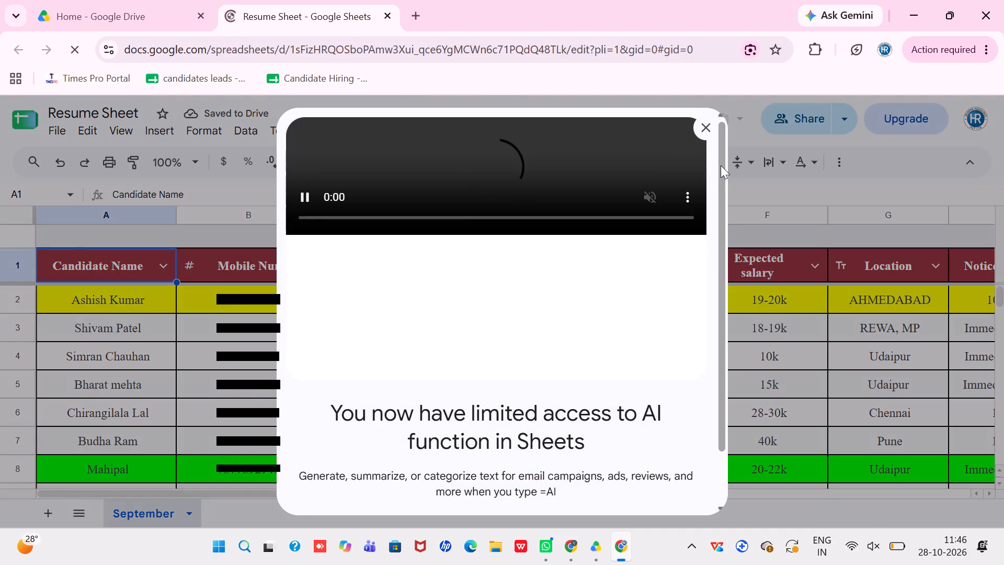
pyautogui.click(711, 132)
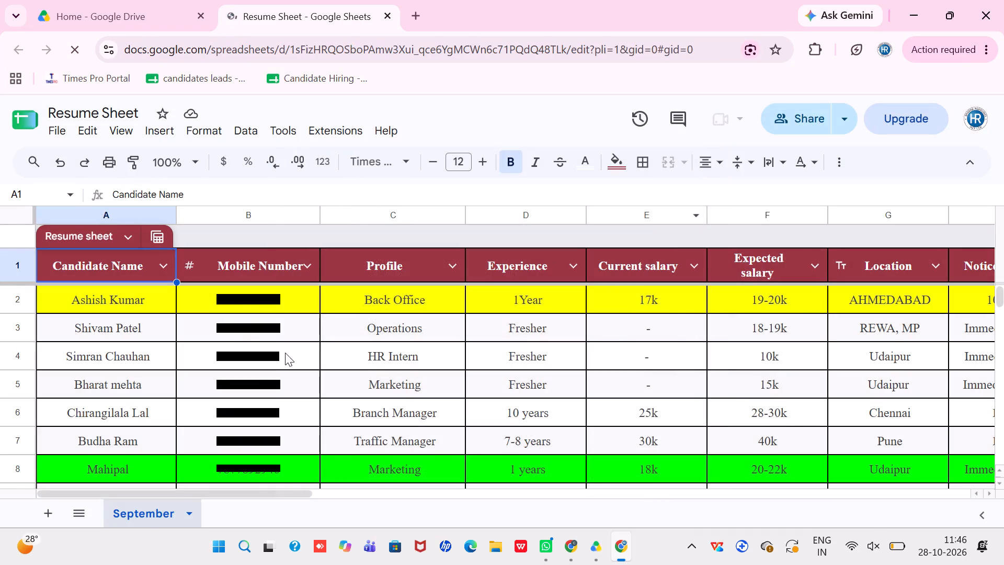
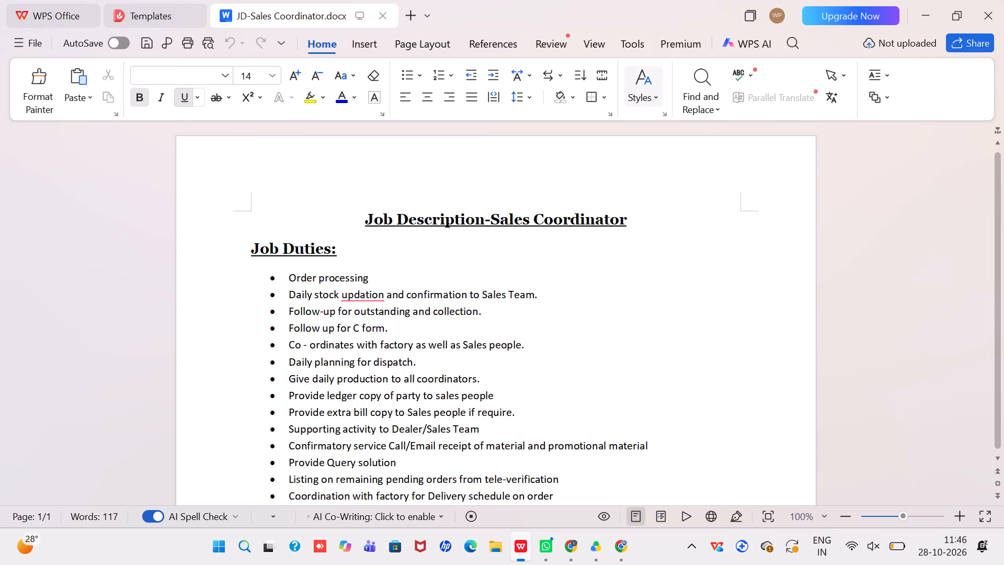
# Review the Sales Coordinator job description in WPS Office, from the job duties through the education qualification section.
pyautogui.scroll(-1, 430, 318)
pyautogui.scroll(1, 430, 318)
pyautogui.scroll(-2, 430, 318)
pyautogui.scroll(1, 430, 318)
pyautogui.scroll(-2, 430, 318)
pyautogui.scroll(1, 430, 318)
pyautogui.scroll(-1, 430, 318)
pyautogui.scroll(1, 430, 318)
pyautogui.scroll(-1, 430, 318)
pyautogui.scroll(1, 430, 318)
pyautogui.scroll(-1, 430, 318)
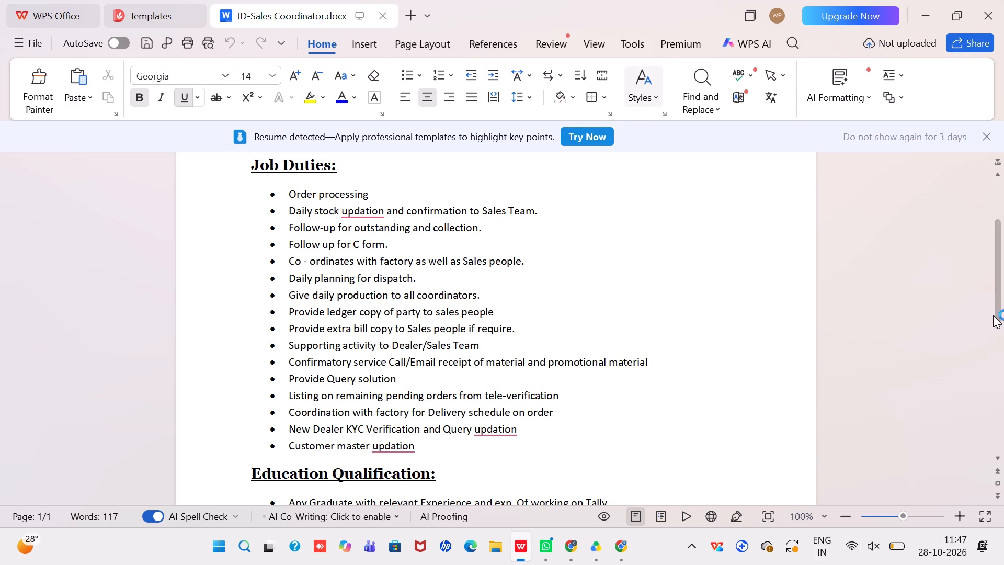
pyautogui.moveTo(994, 314); pyautogui.dragTo(1003, 402)
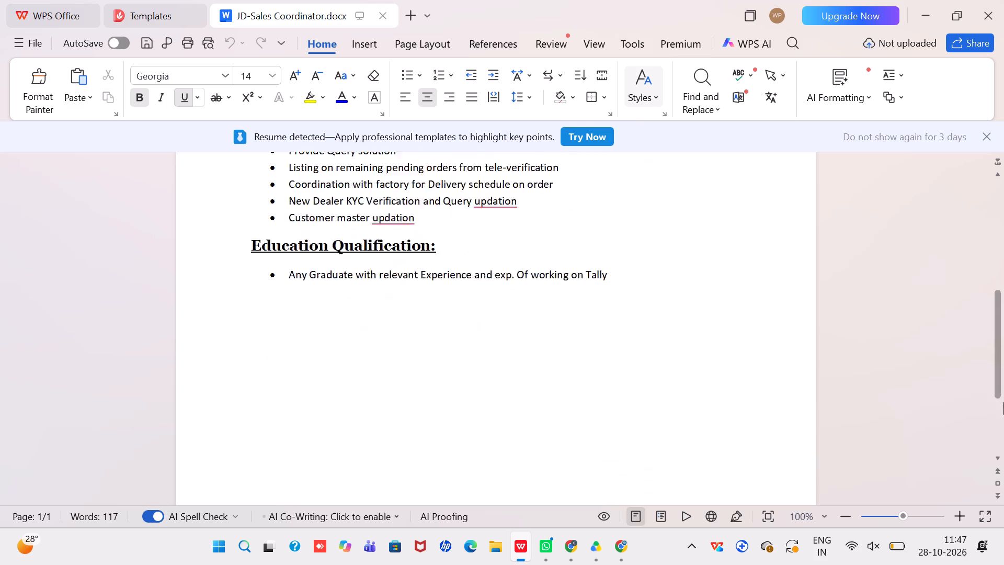
# Copy the entire Sales Coordinator job description, from its title through the Education Qualification section, in JD-Sales Coordinator.docx.
pyautogui.moveTo(1003, 402); pyautogui.dragTo(992, 277)
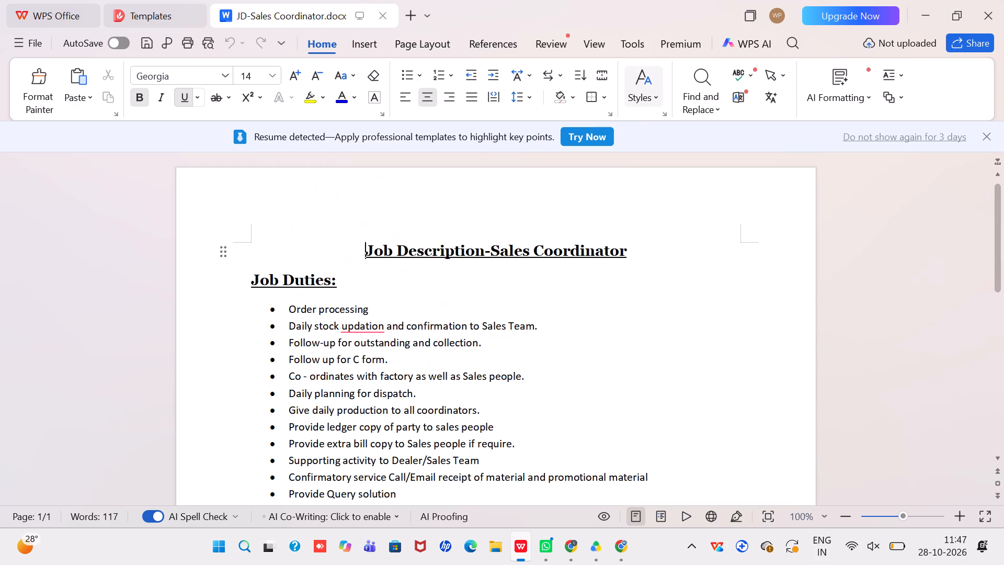
pyautogui.moveTo(368, 247); pyautogui.dragTo(435, 465)
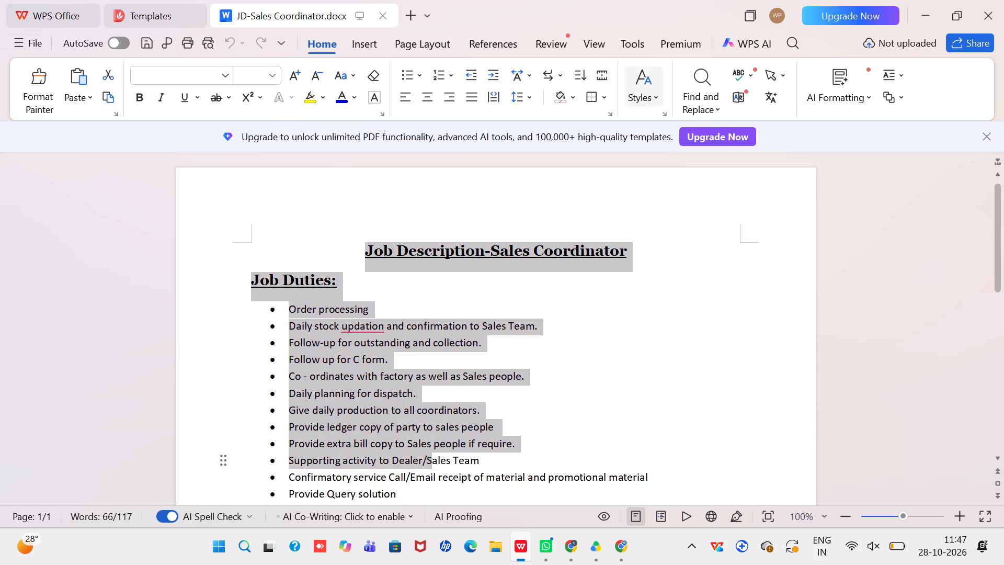
pyautogui.moveTo(435, 465); pyautogui.dragTo(622, 354)
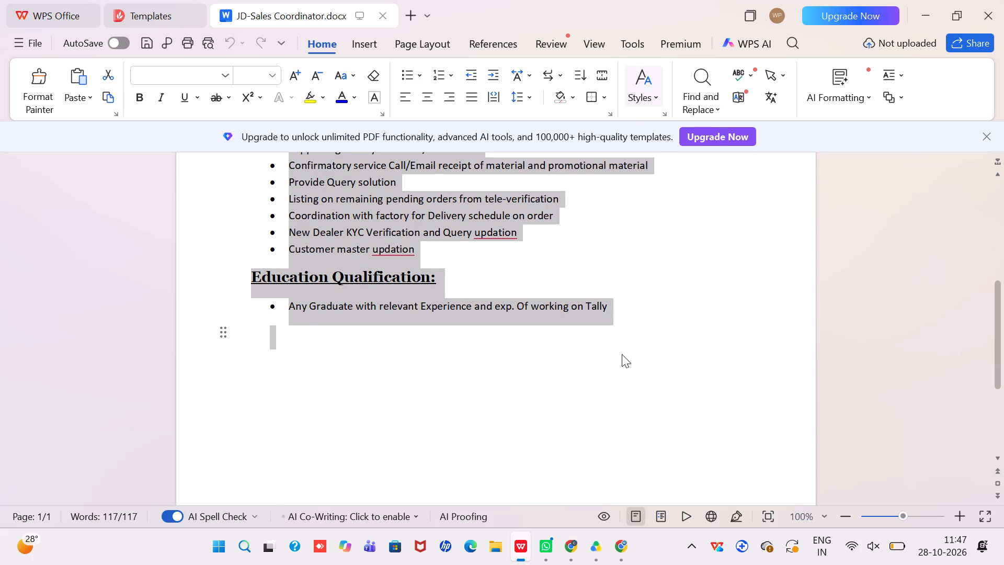
pyautogui.moveTo(622, 354); pyautogui.dragTo(630, 335)
pyautogui.hotkey('ctrl', 'c')
pyautogui.hotkey('ctrl', 'c')
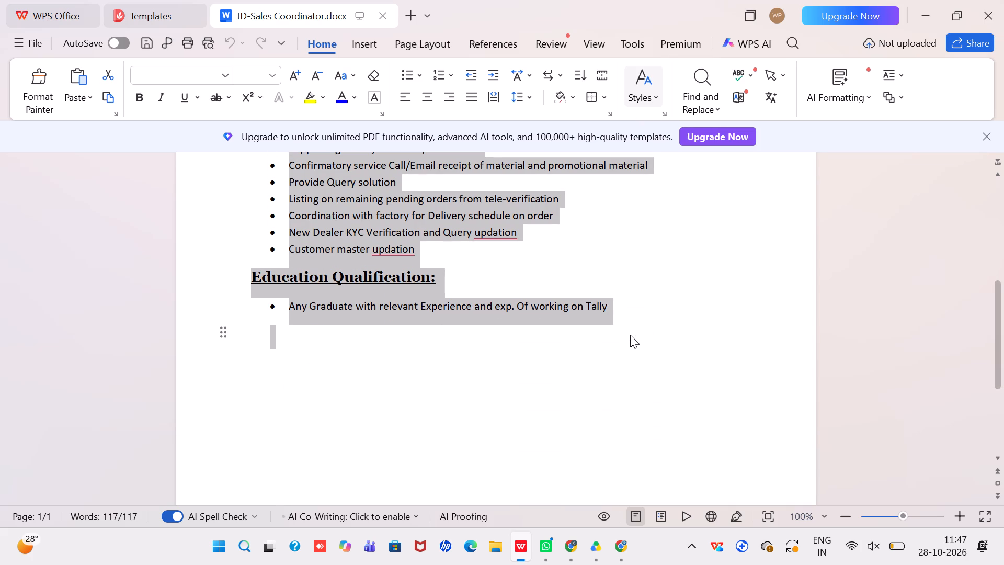
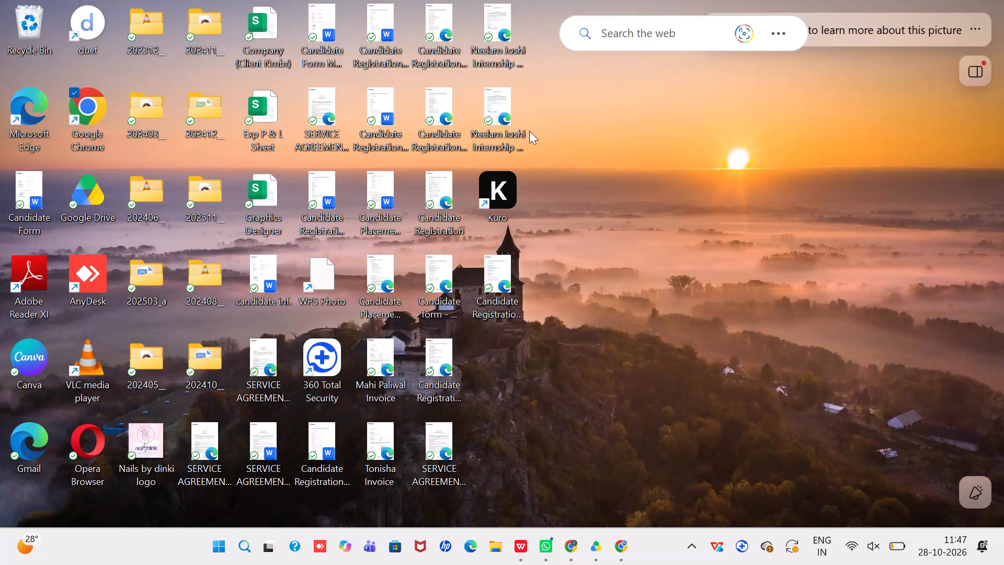
# Open Google Chrome with the Dinki profile, maximize the window, and go to the LinkedIn feed.
pyautogui.doubleClick(87, 96)
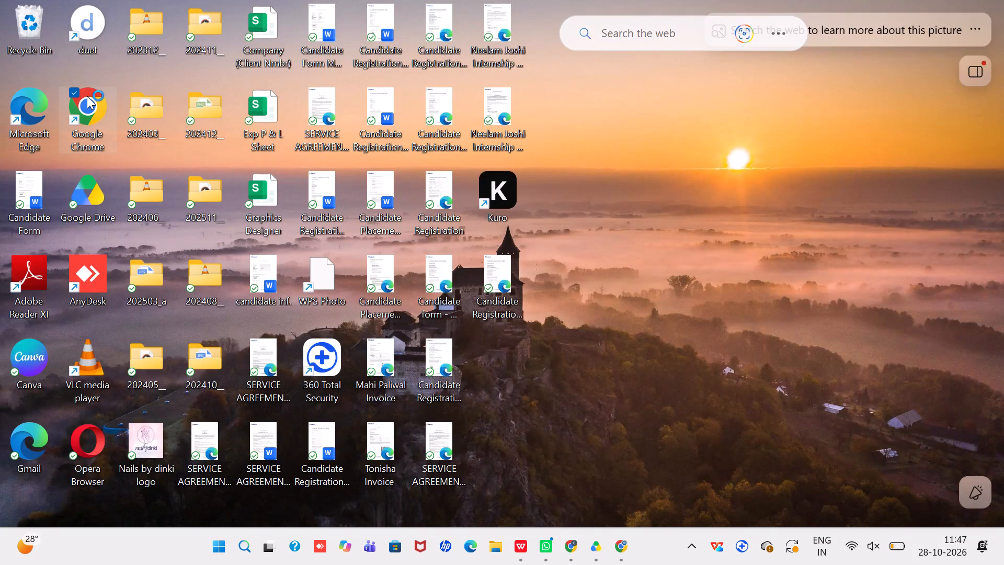
pyautogui.click(700, 283)
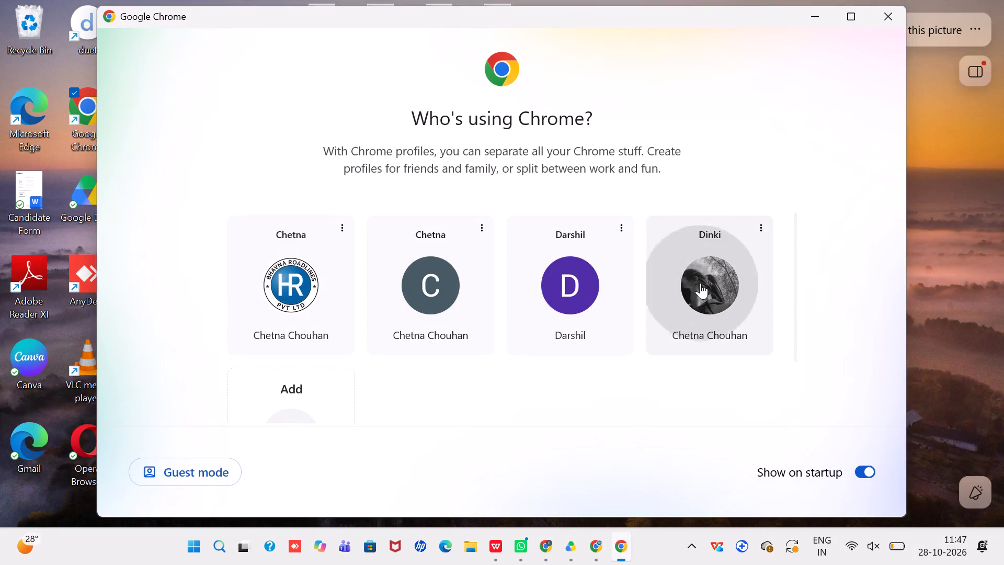
pyautogui.click(600, 43)
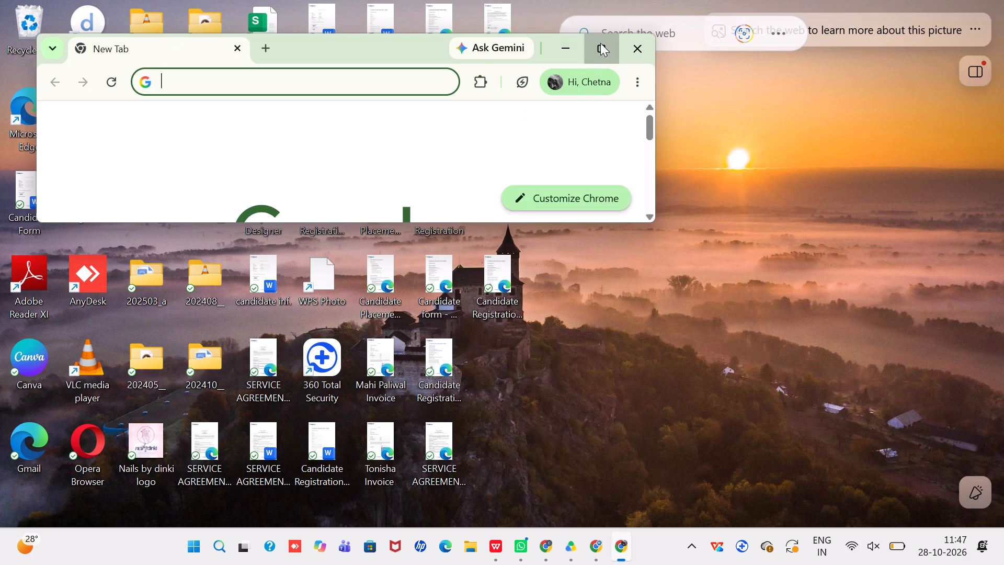
pyautogui.click(406, 355)
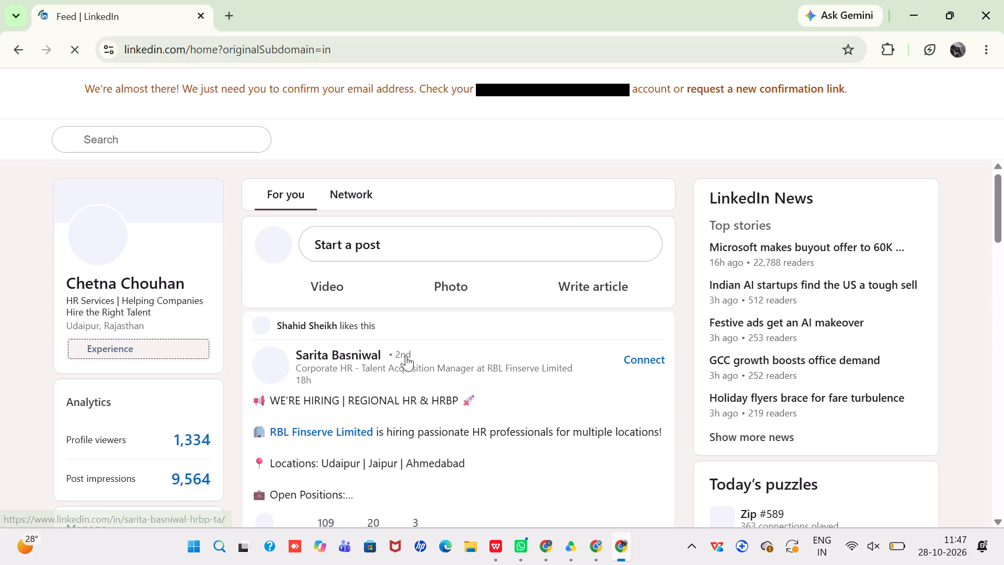
# Dismiss the email confirmation notice above the LinkedIn feed.
pyautogui.click(929, 90)
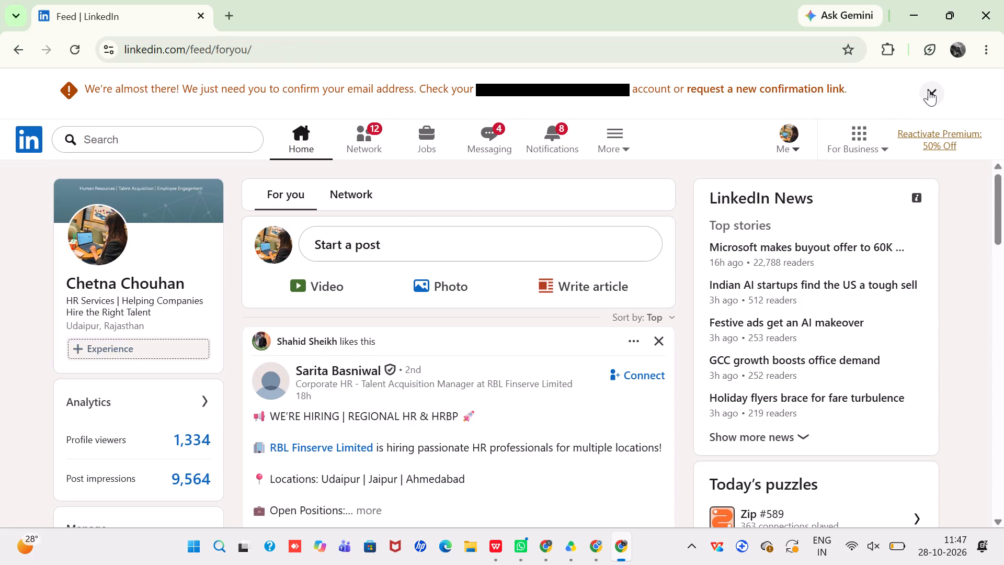
pyautogui.click(929, 90)
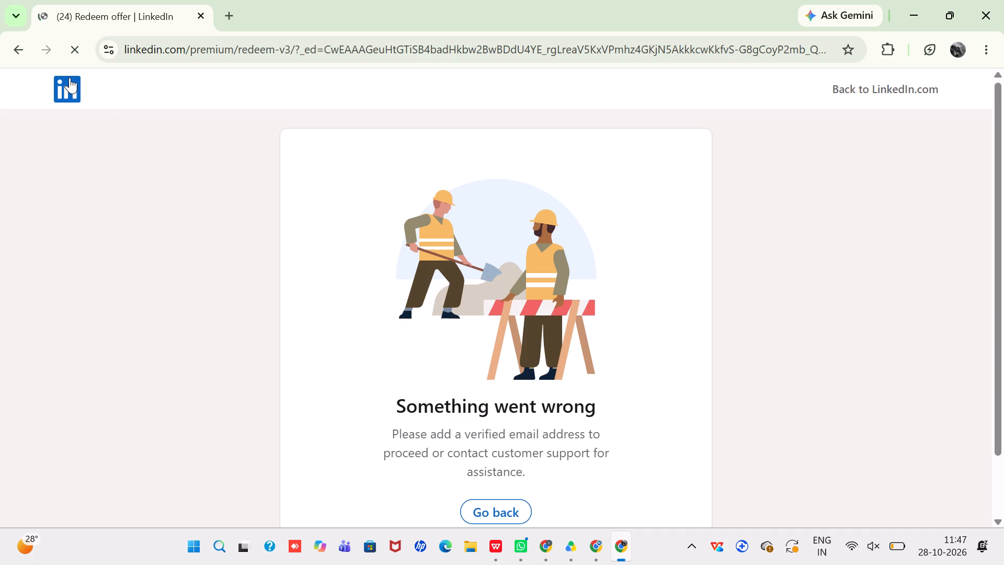
pyautogui.click(5, 39)
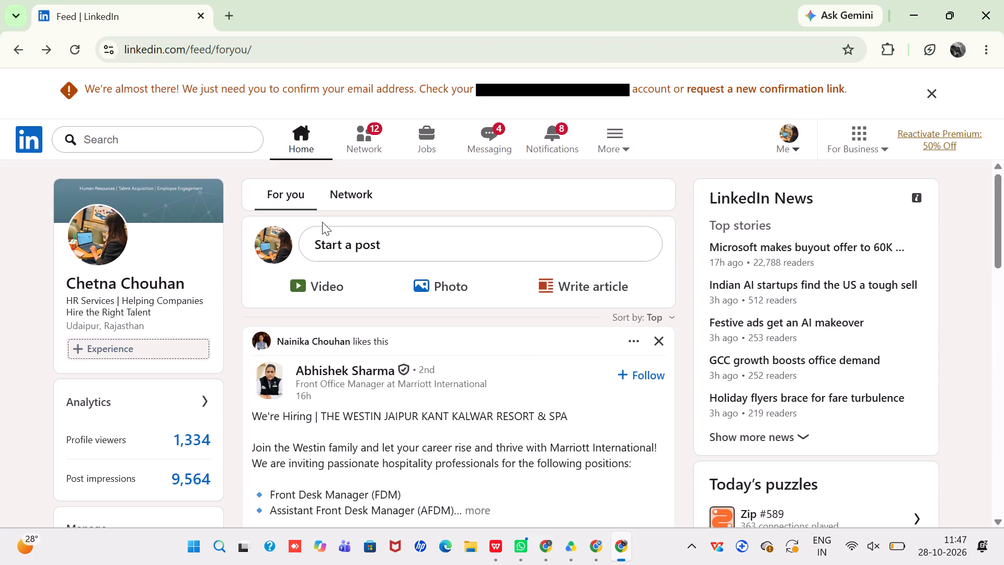
pyautogui.click(936, 88)
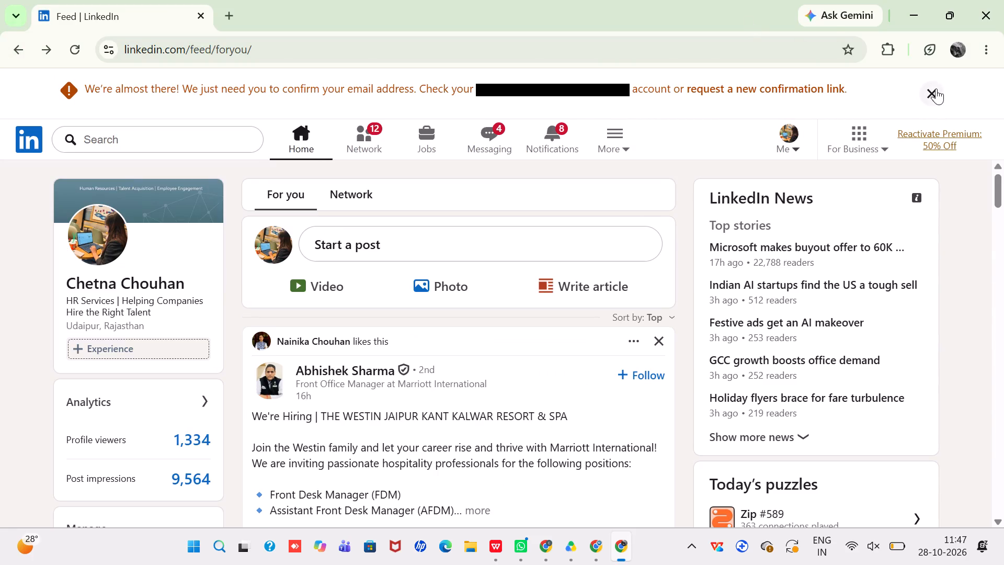
# Accept the first eight pending connection invitations on the LinkedIn Network page.
pyautogui.click(367, 86)
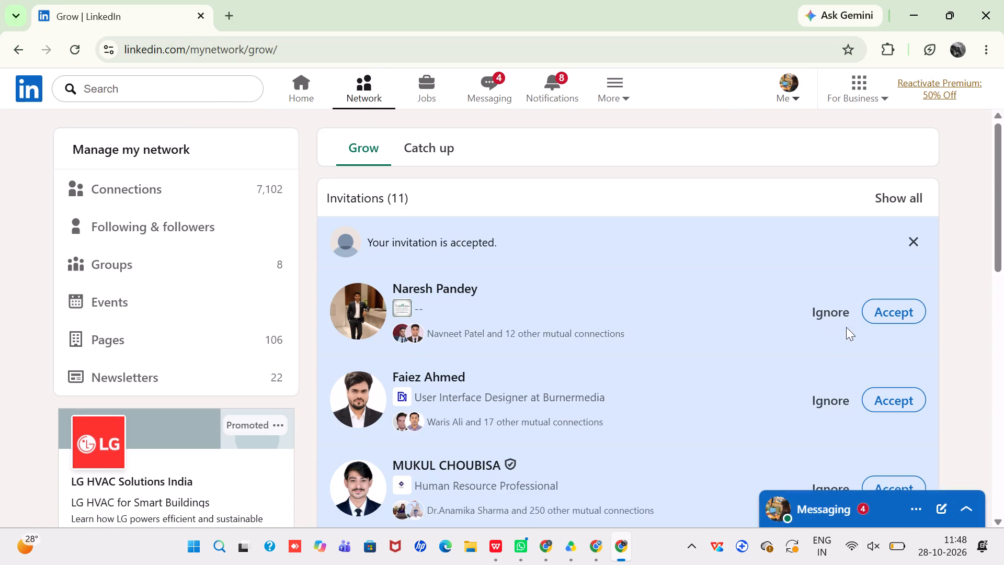
pyautogui.click(878, 307)
pyautogui.click(878, 307)
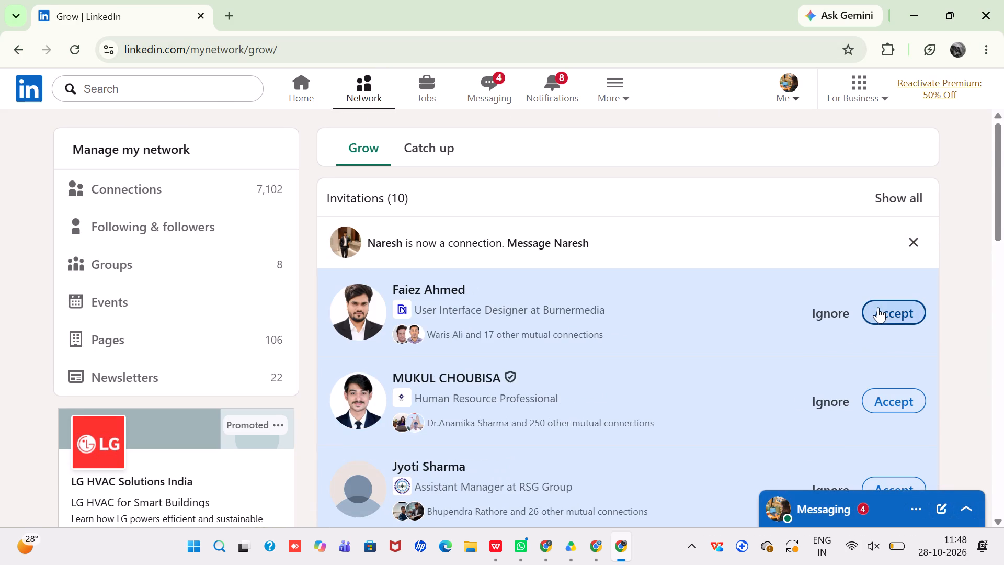
pyautogui.tripleClick(878, 307)
pyautogui.tripleClick(878, 307)
pyautogui.doubleClick(878, 307)
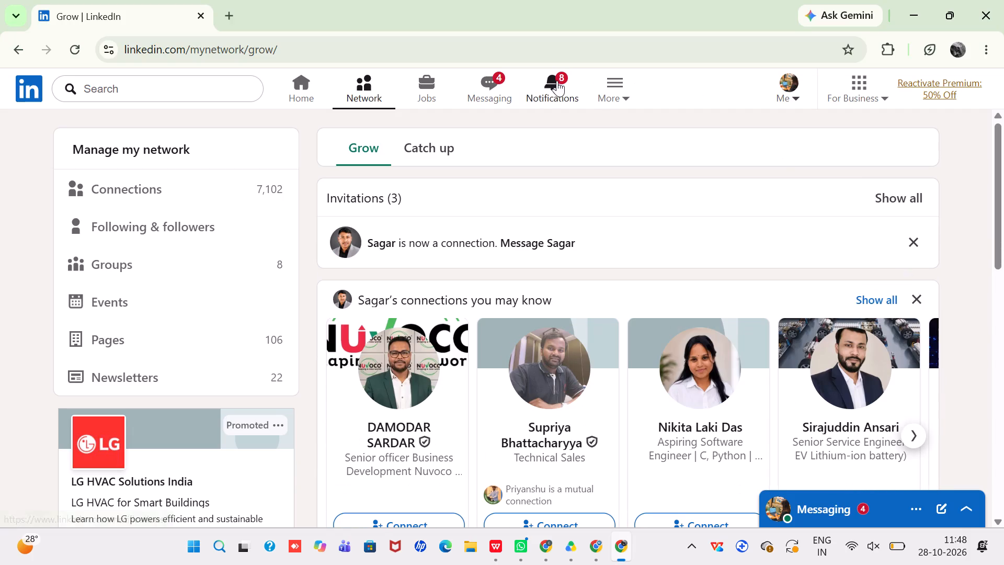
# Review the recent LinkedIn notifications, closing the email confirmation notice, to check reactions and comments on the account's hiring posts.
pyautogui.click(557, 81)
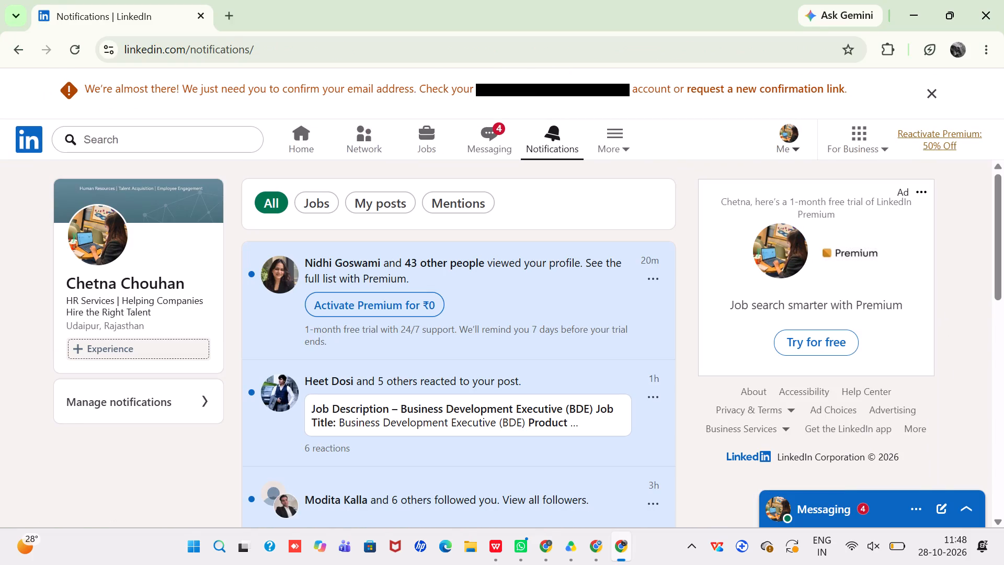
pyautogui.click(931, 93)
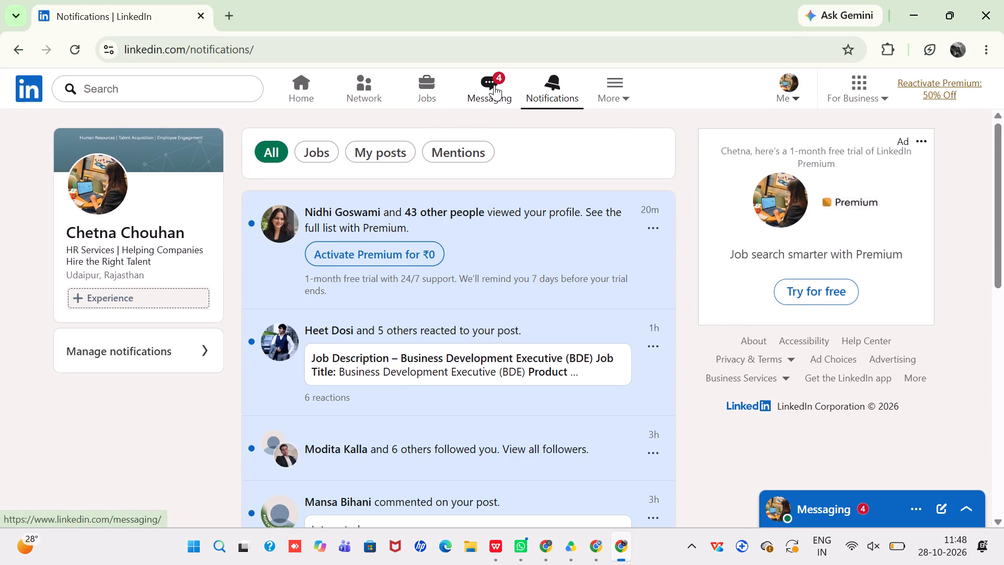
pyautogui.scroll(-1, 446, 374)
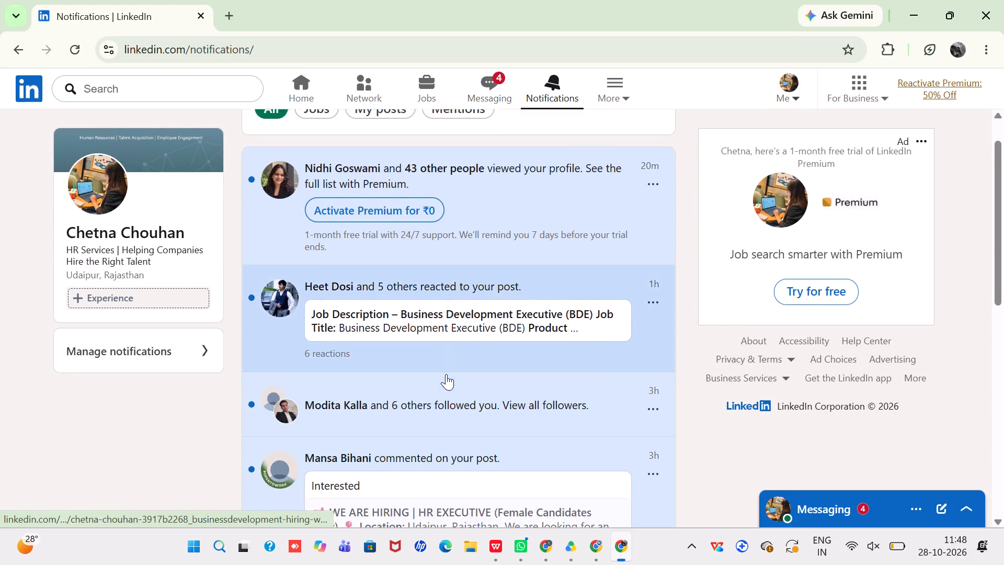
pyautogui.scroll(-1, 446, 374)
pyautogui.scroll(-1, 489, 312)
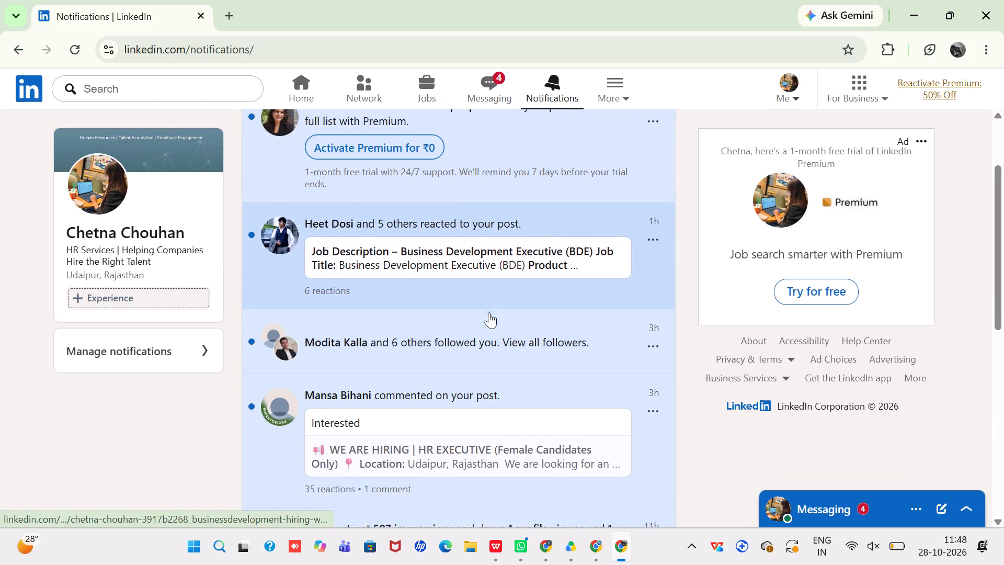
pyautogui.scroll(-2, 489, 312)
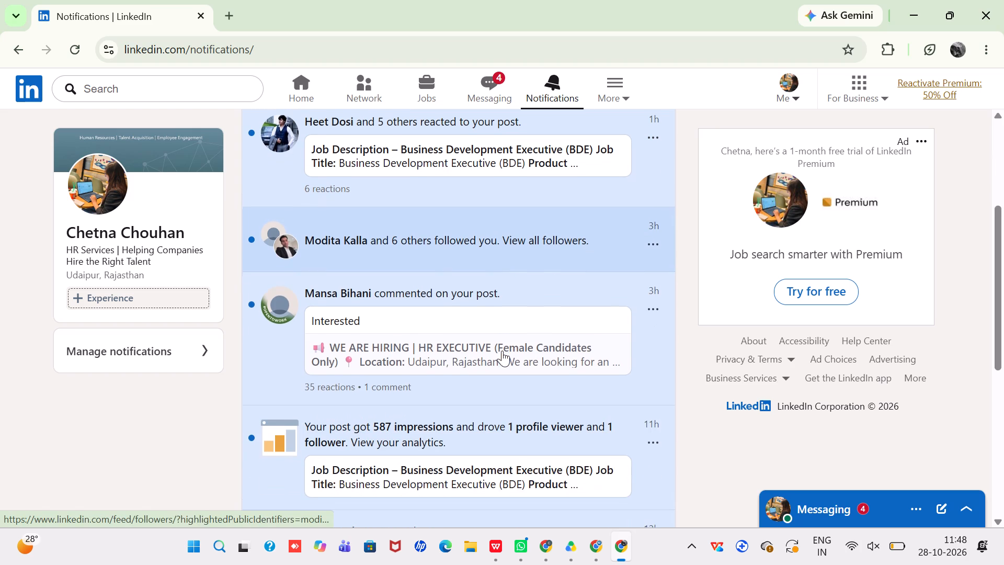
pyautogui.scroll(-1, 502, 351)
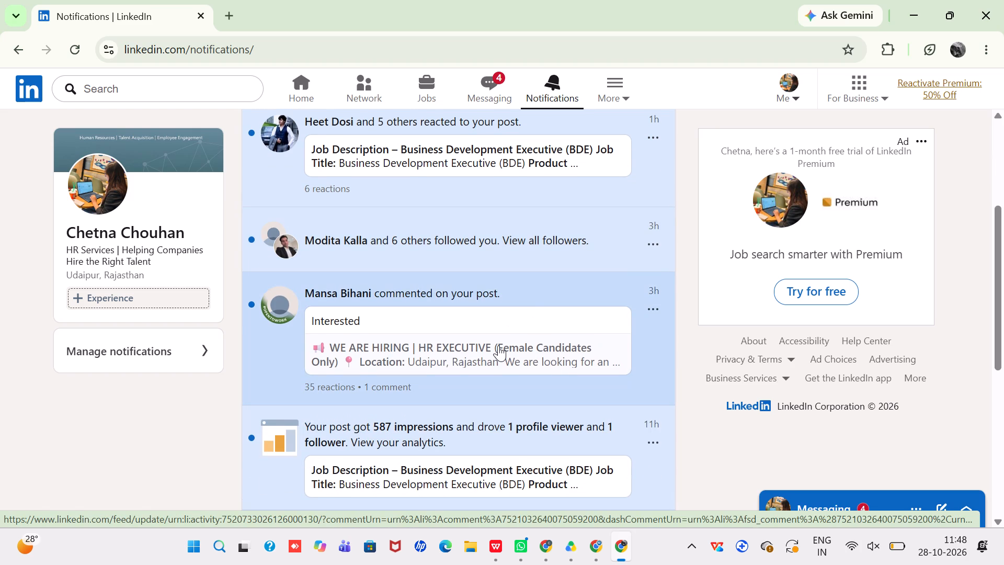
pyautogui.scroll(-2, 498, 345)
pyautogui.scroll(-1, 507, 417)
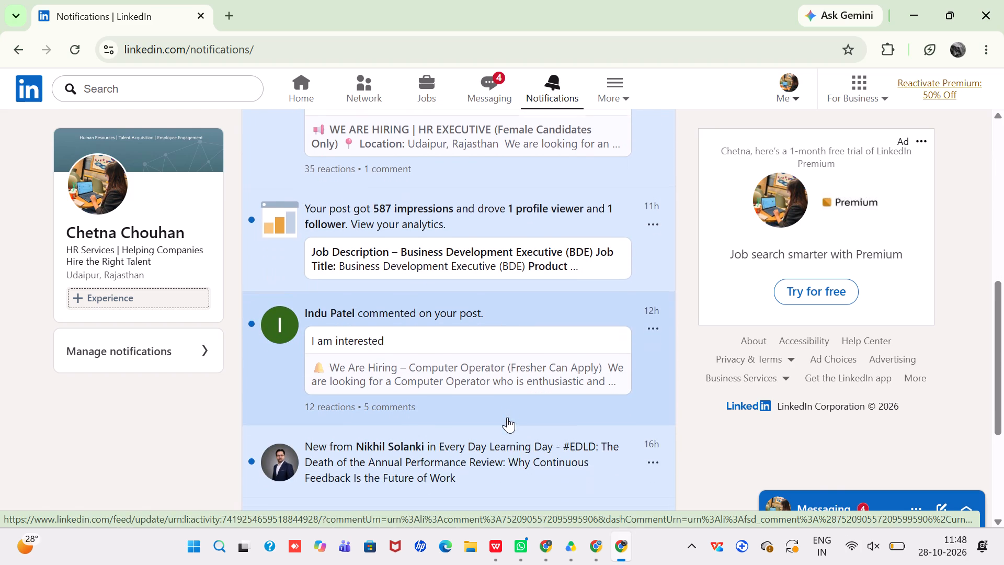
pyautogui.scroll(-1, 507, 417)
pyautogui.scroll(-1, 535, 380)
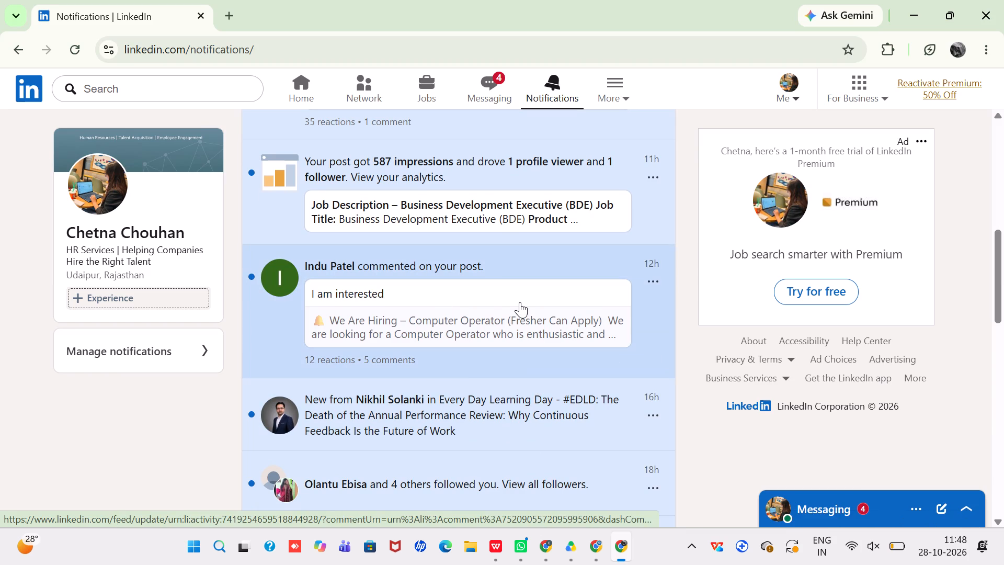
# Open the Computer Operator (Fresher Can Apply) hiring post from its comment notification and read through its description and comments.
pyautogui.click(510, 322)
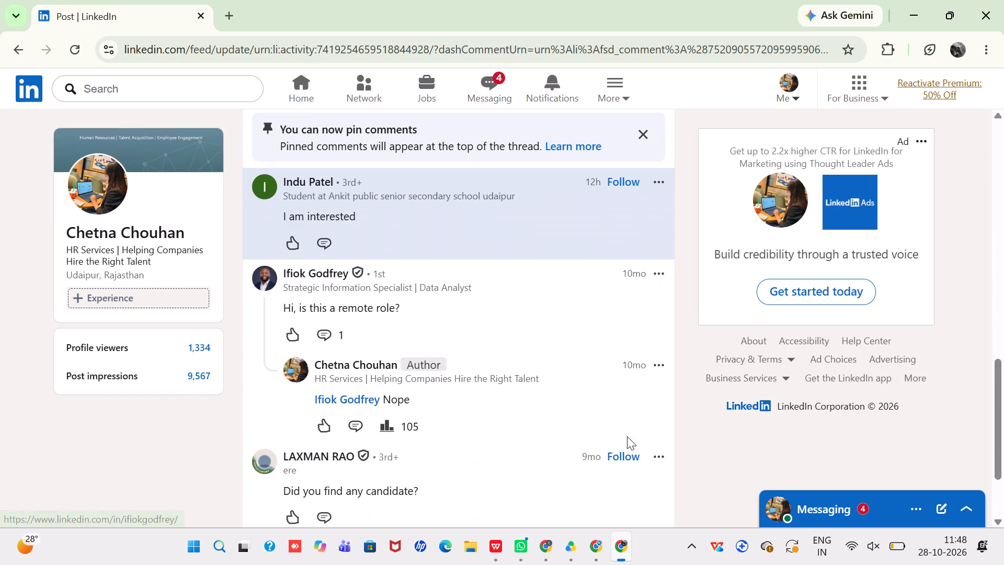
pyautogui.scroll(4, 500, 400)
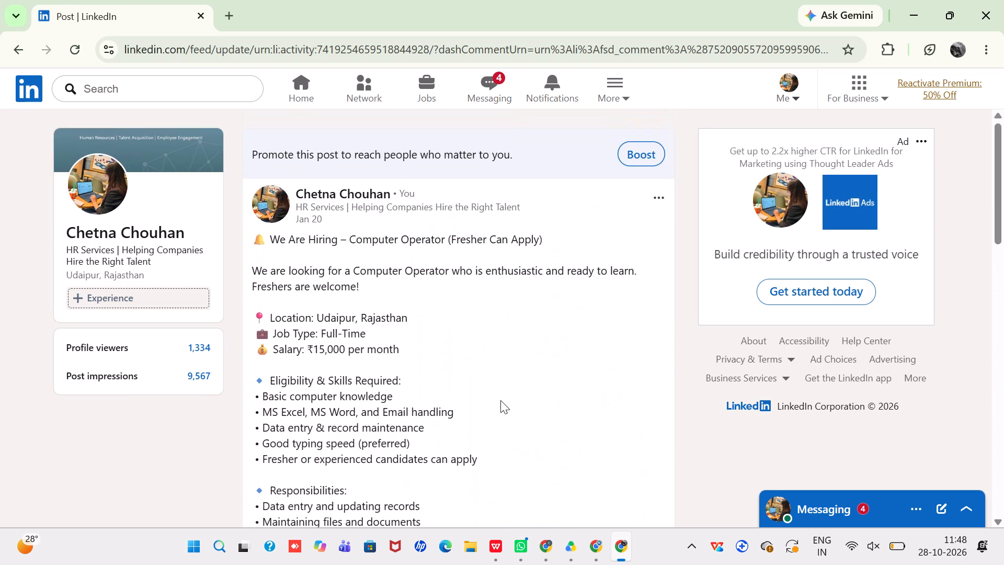
pyautogui.scroll(-2, 500, 400)
pyautogui.scroll(-4, 455, 415)
pyautogui.scroll(2, 455, 415)
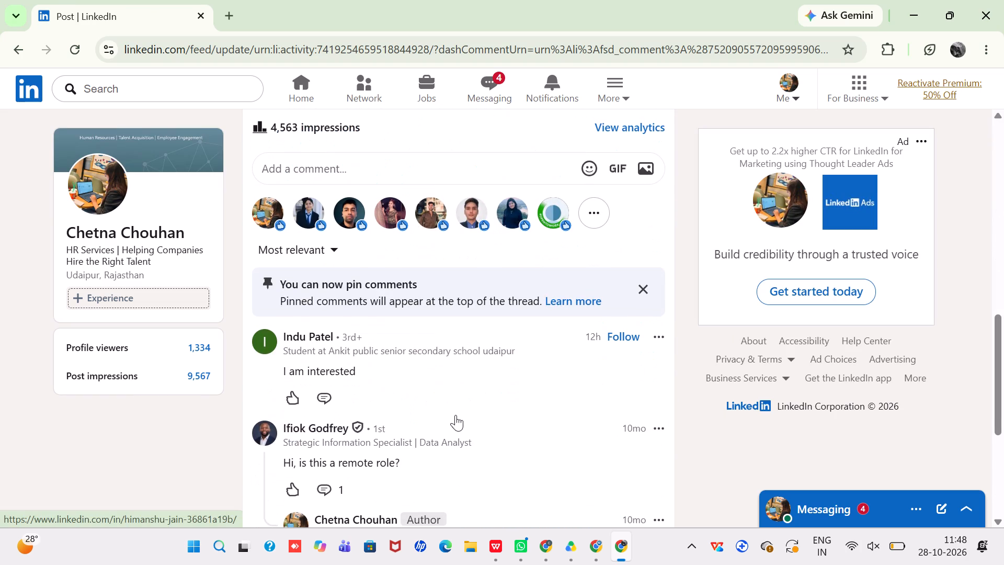
pyautogui.scroll(1, 455, 415)
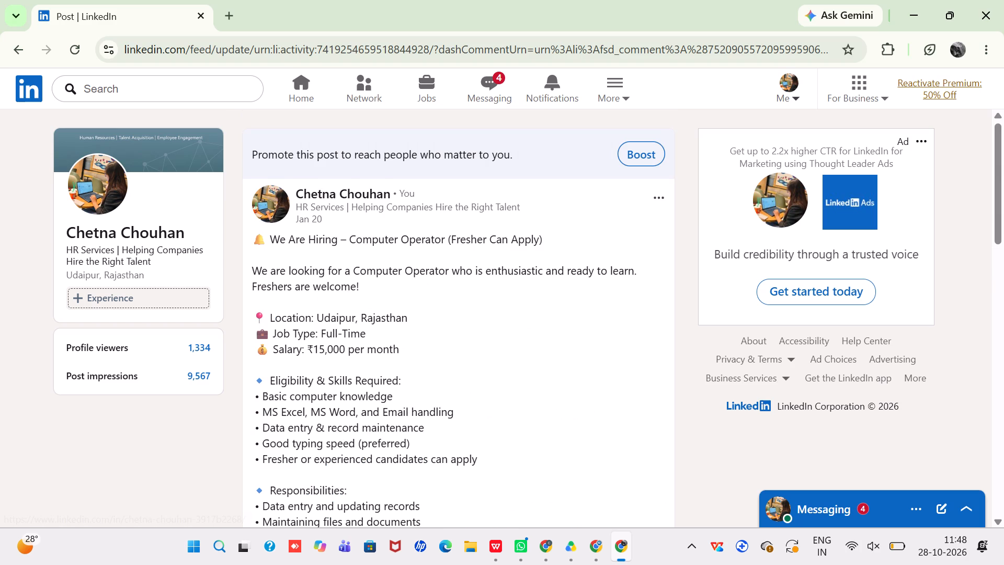
pyautogui.scroll(-5, 413, 432)
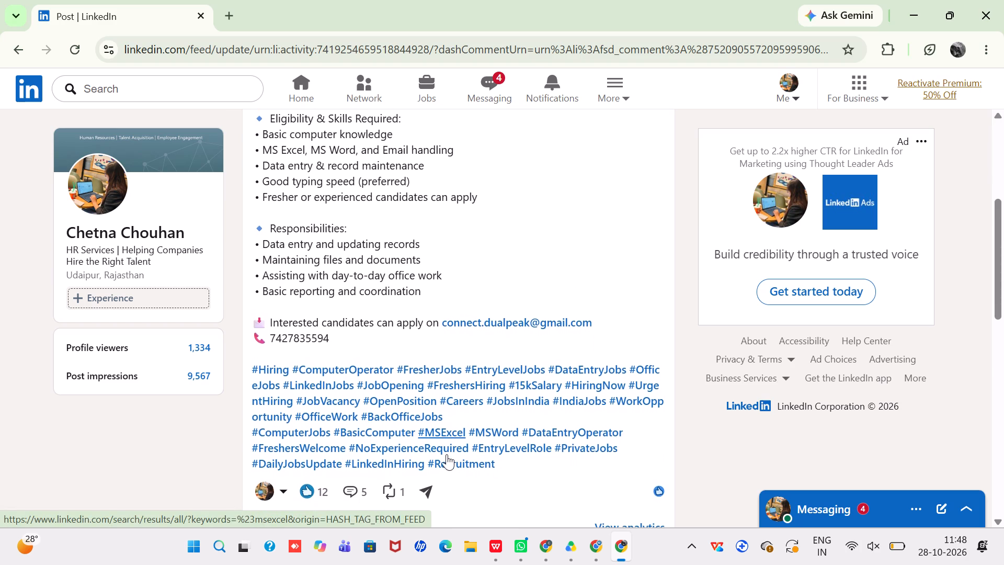
pyautogui.scroll(-3, 447, 454)
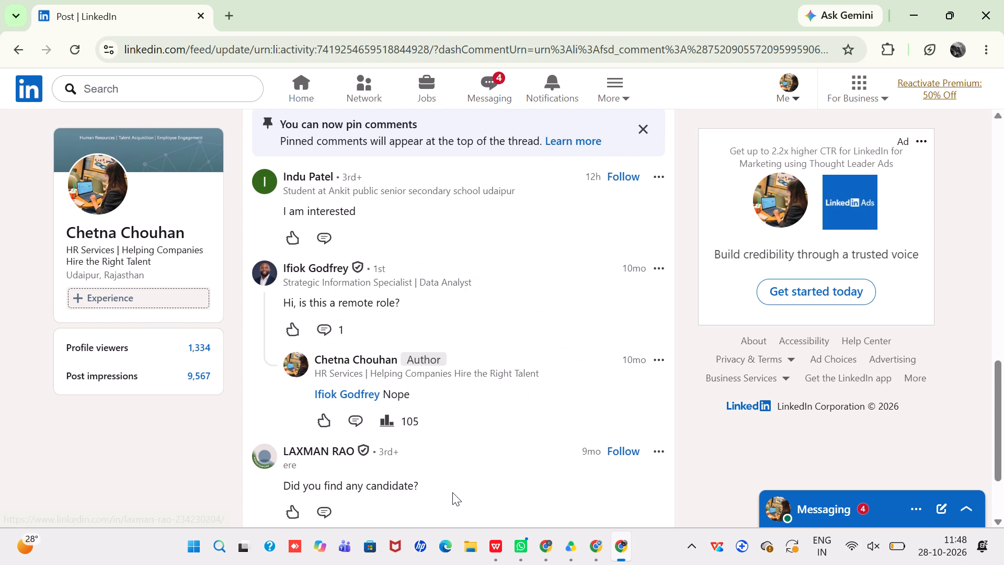
pyautogui.scroll(-1, 452, 492)
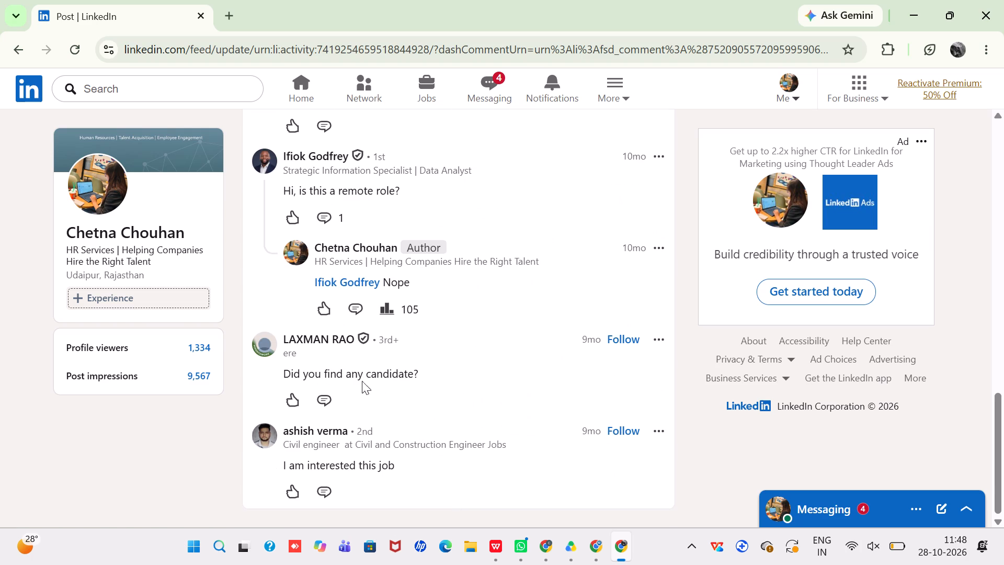
# Like the newest "I am interested" comment, posted 12 hours ago, on the Computer Operator post.
pyautogui.scroll(1, 424, 367)
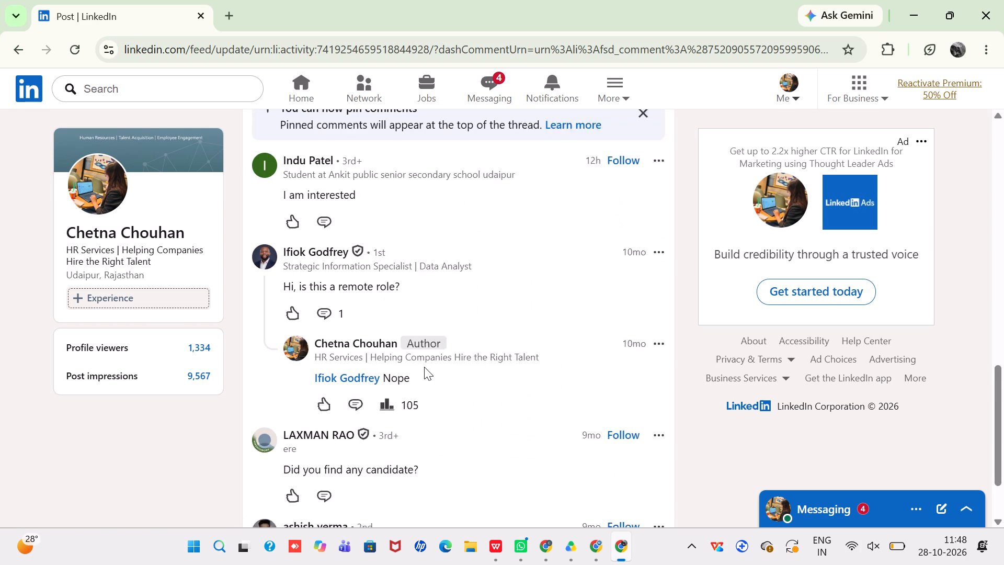
pyautogui.scroll(2, 424, 367)
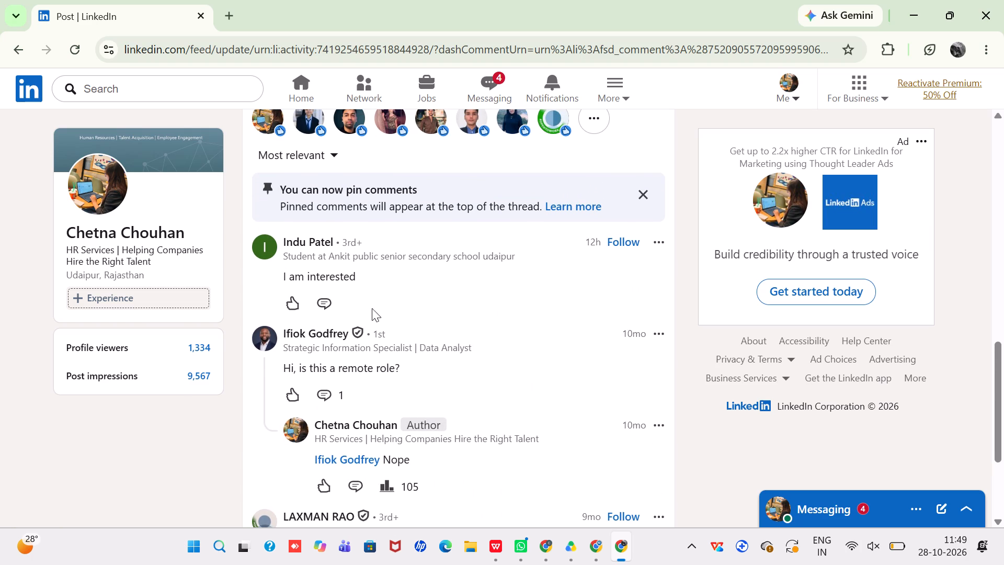
pyautogui.scroll(1, 429, 344)
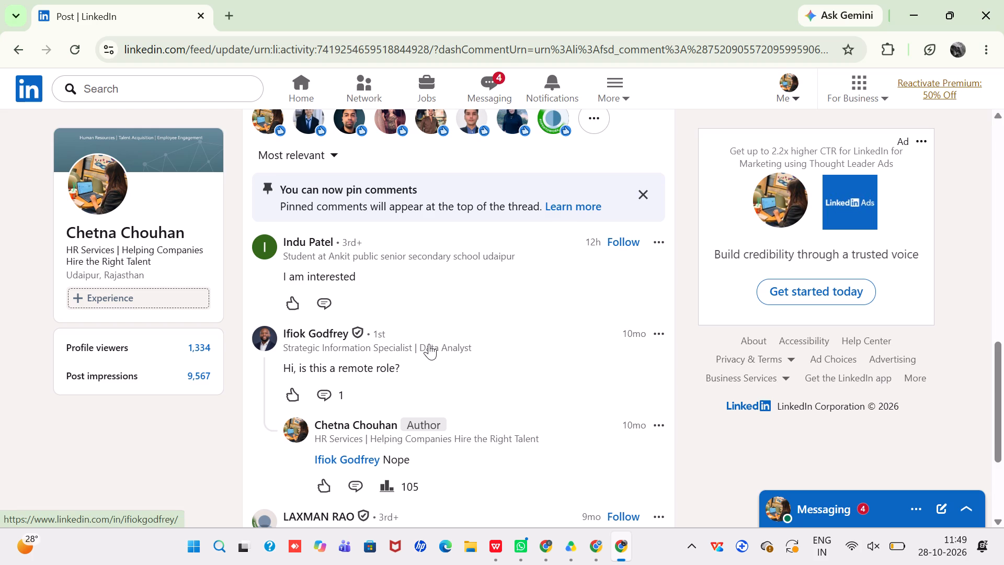
pyautogui.scroll(1, 429, 344)
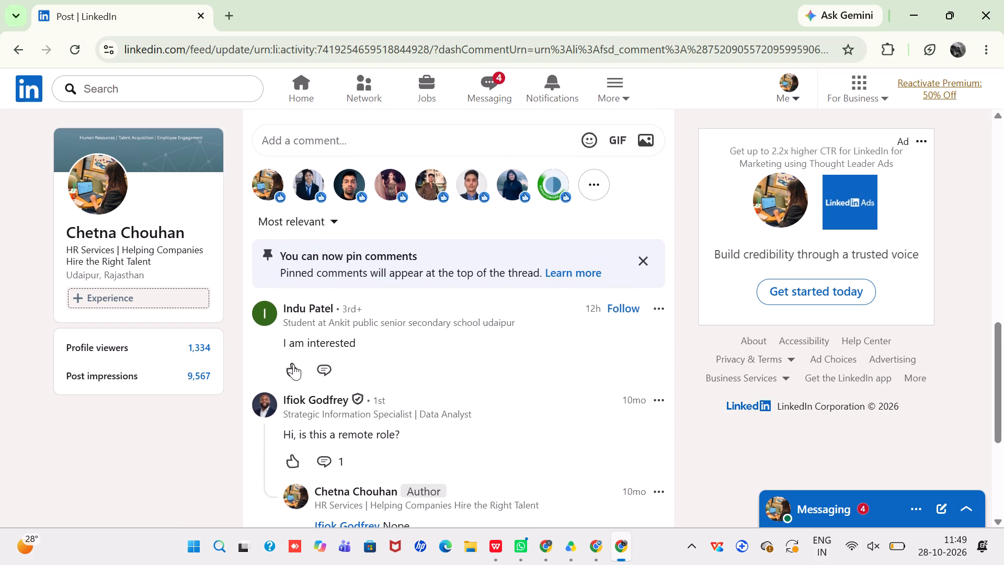
pyautogui.click(288, 369)
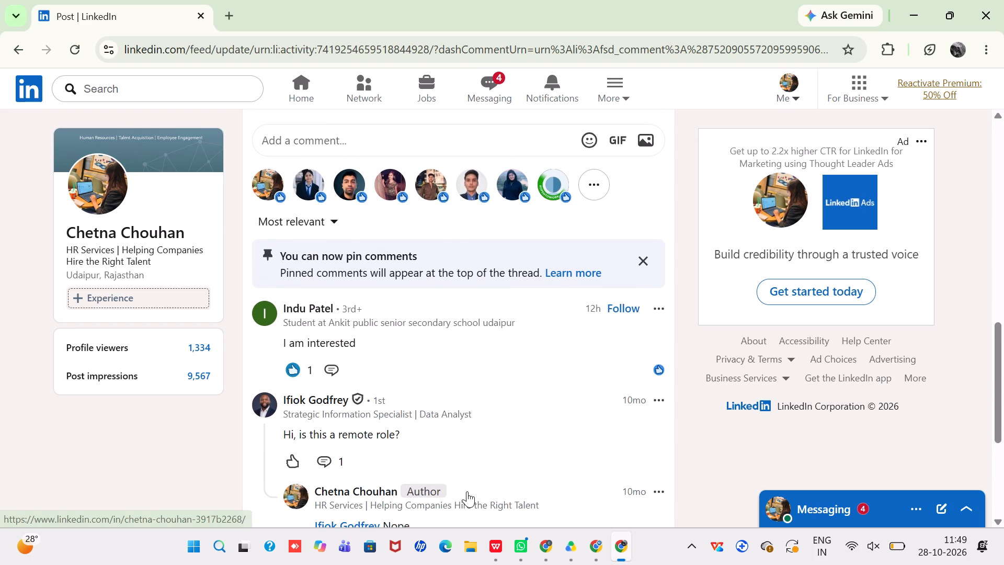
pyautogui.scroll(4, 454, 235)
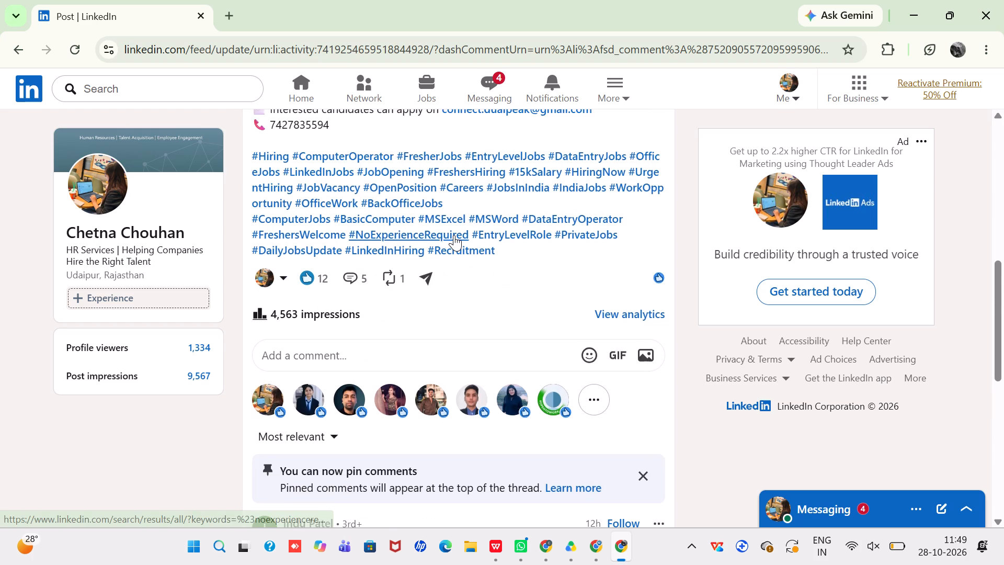
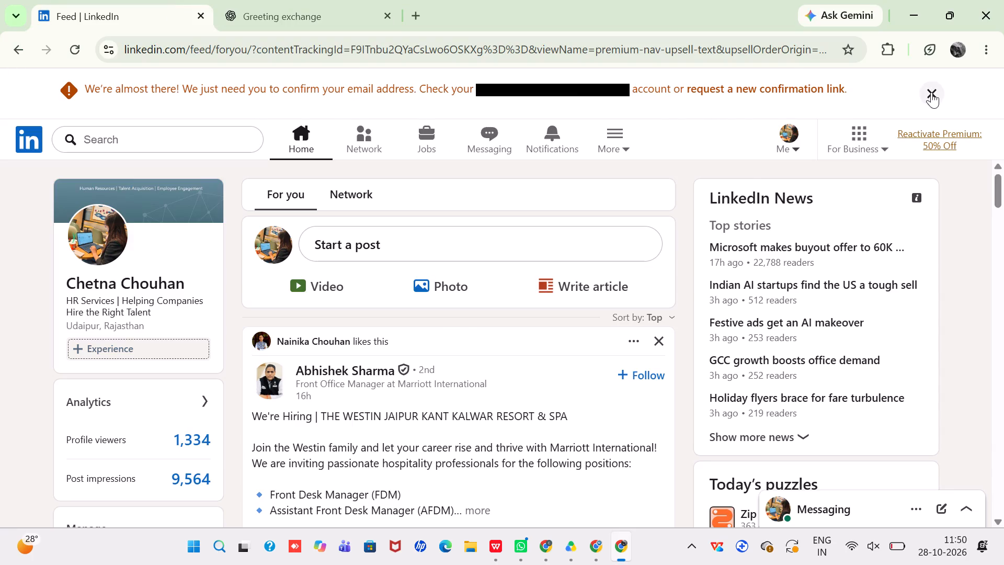
pyautogui.click(931, 92)
pyautogui.click(470, 186)
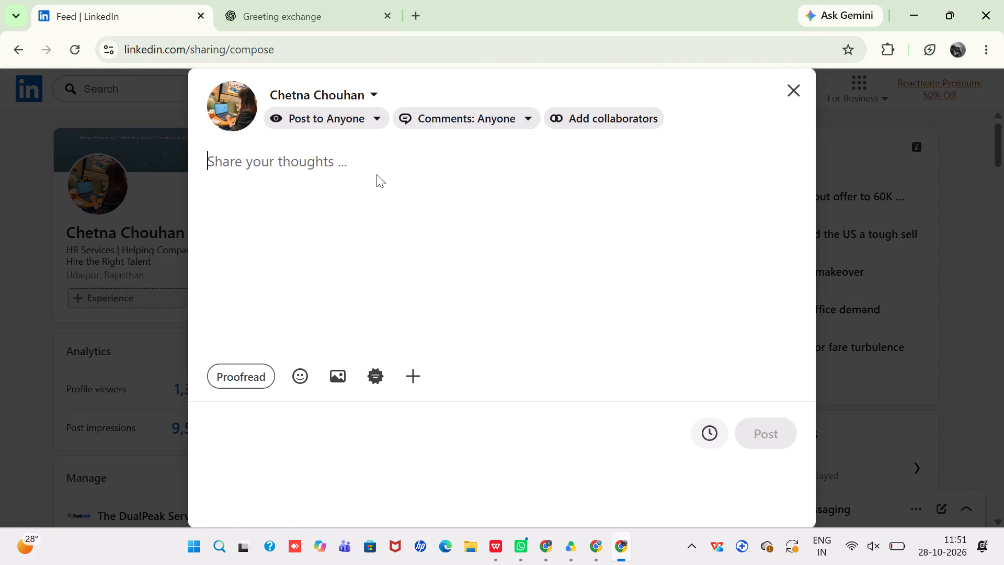
pyautogui.click(361, 169)
pyautogui.hotkey('ctrl', 'v')
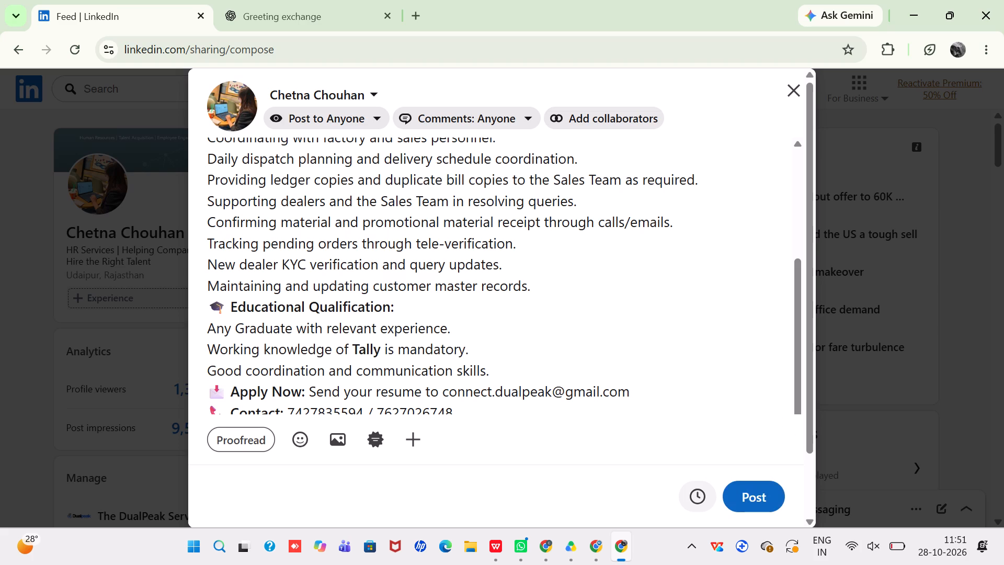
# Insert a blank line above "Job Description: Sales Coordinator" in the LinkedIn post.
pyautogui.moveTo(796, 356); pyautogui.dragTo(803, 255)
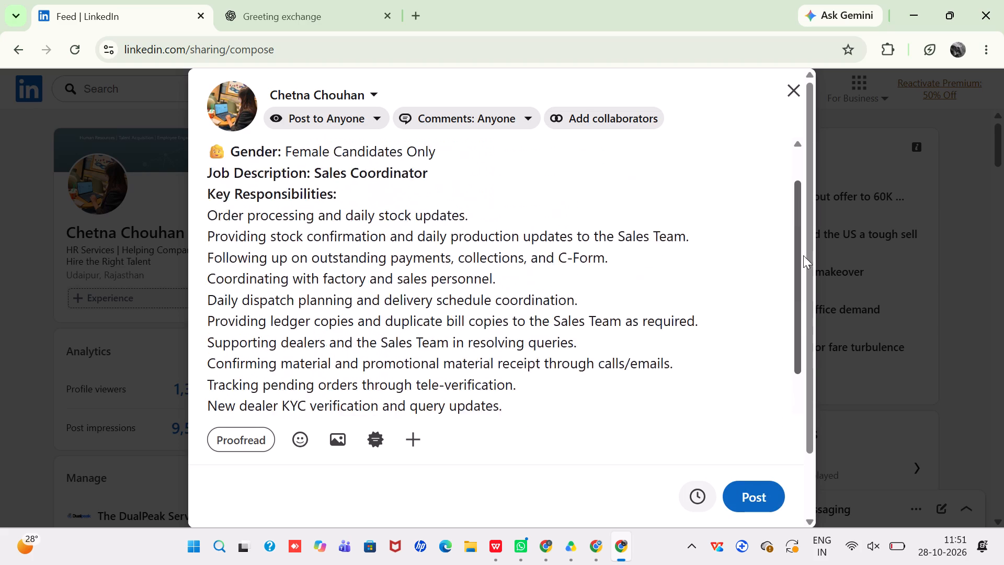
pyautogui.moveTo(803, 255); pyautogui.dragTo(804, 202)
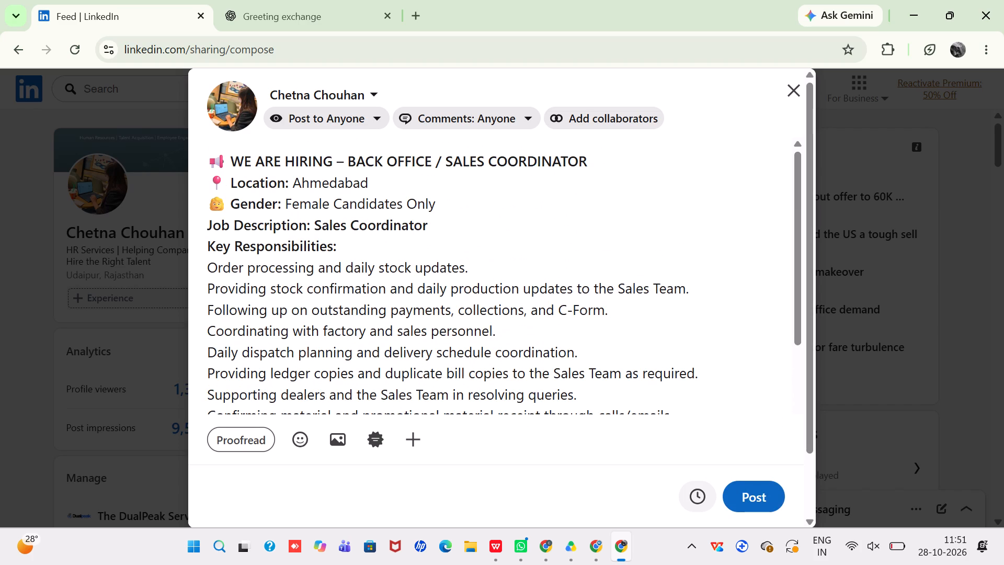
pyautogui.click(208, 220)
pyautogui.press('Return')
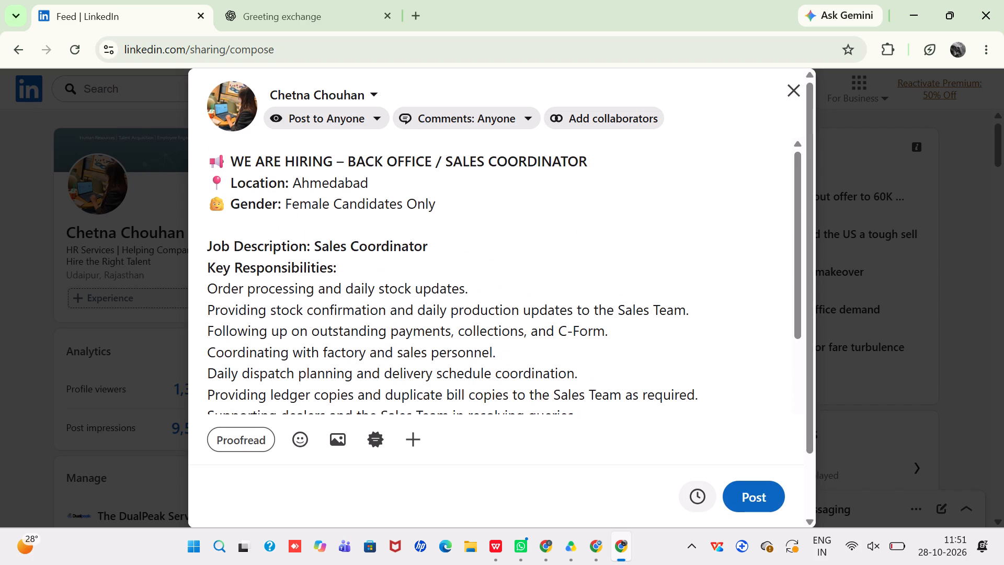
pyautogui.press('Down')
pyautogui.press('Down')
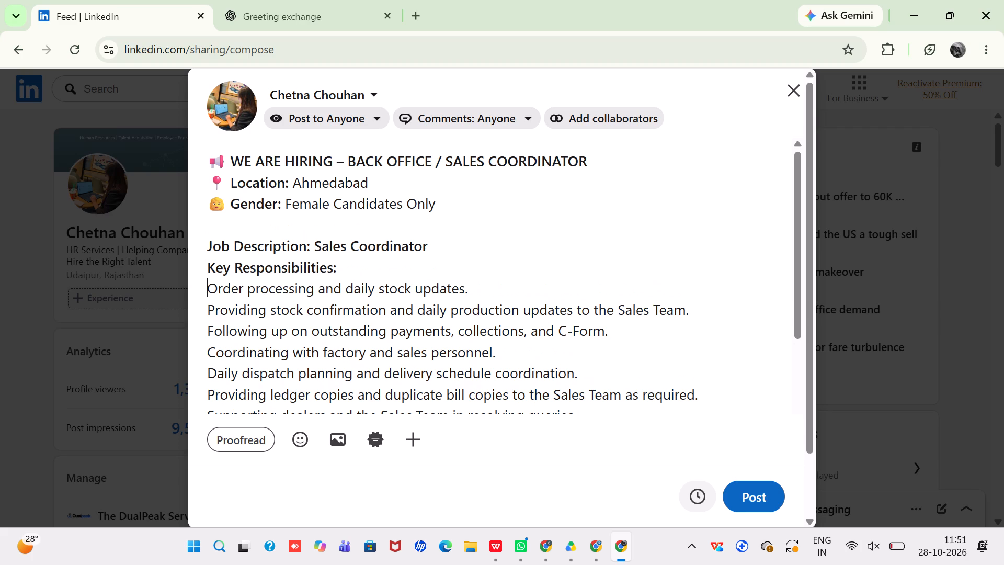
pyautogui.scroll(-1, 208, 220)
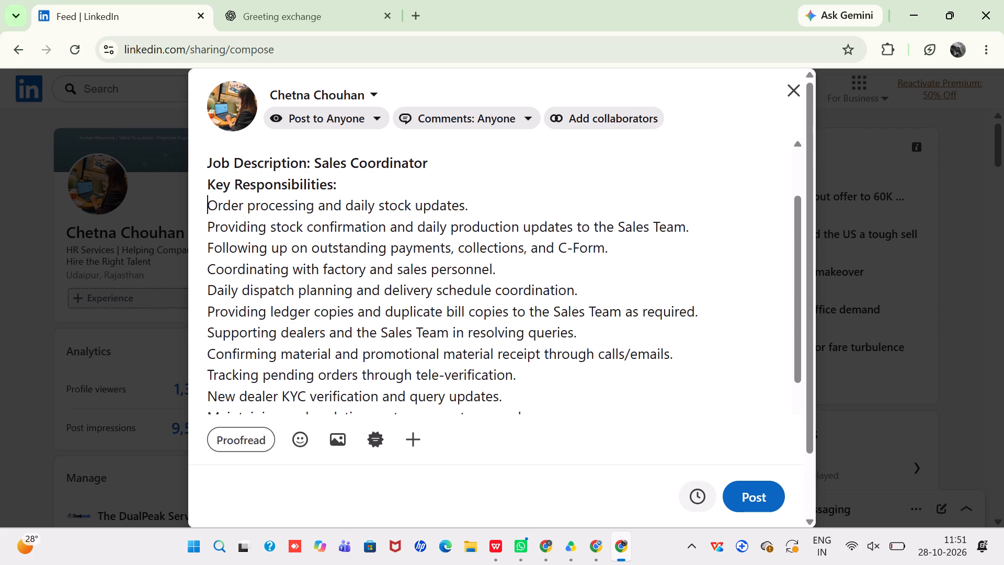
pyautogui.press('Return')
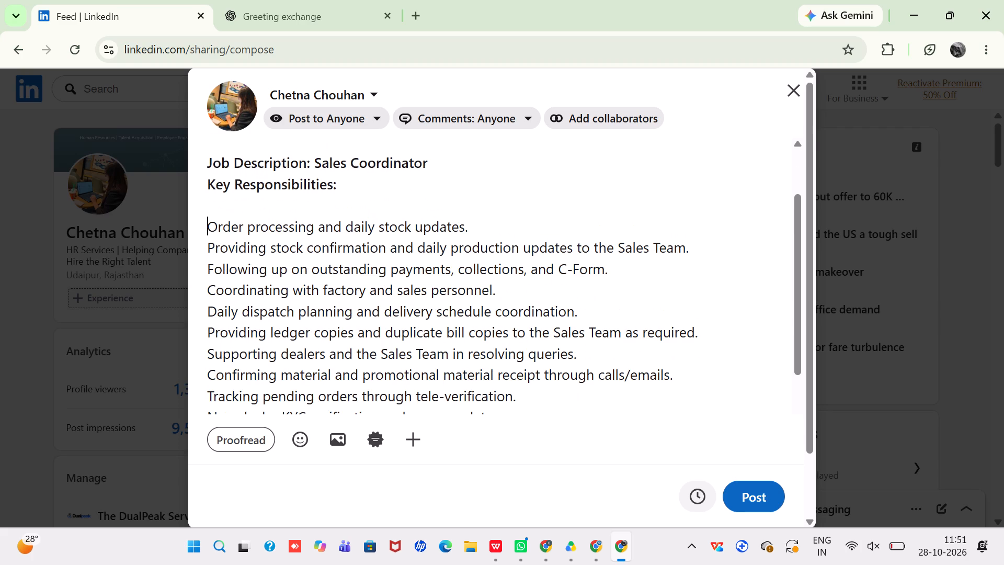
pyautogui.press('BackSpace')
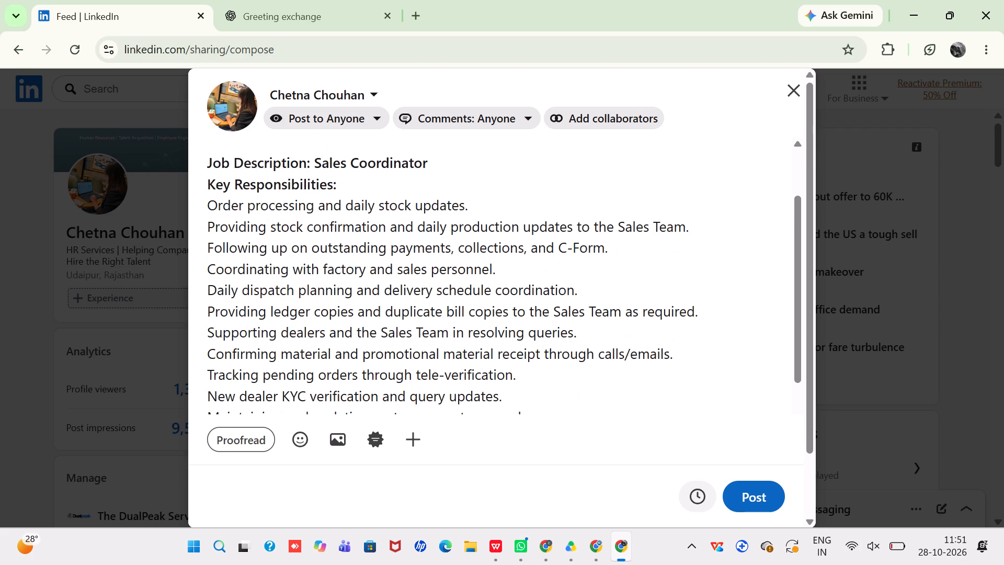
# Insert blank lines above the Educational Qualification heading, the Apply Now line and the hashtags in the LinkedIn post.
pyautogui.scroll(-2, 315, 307)
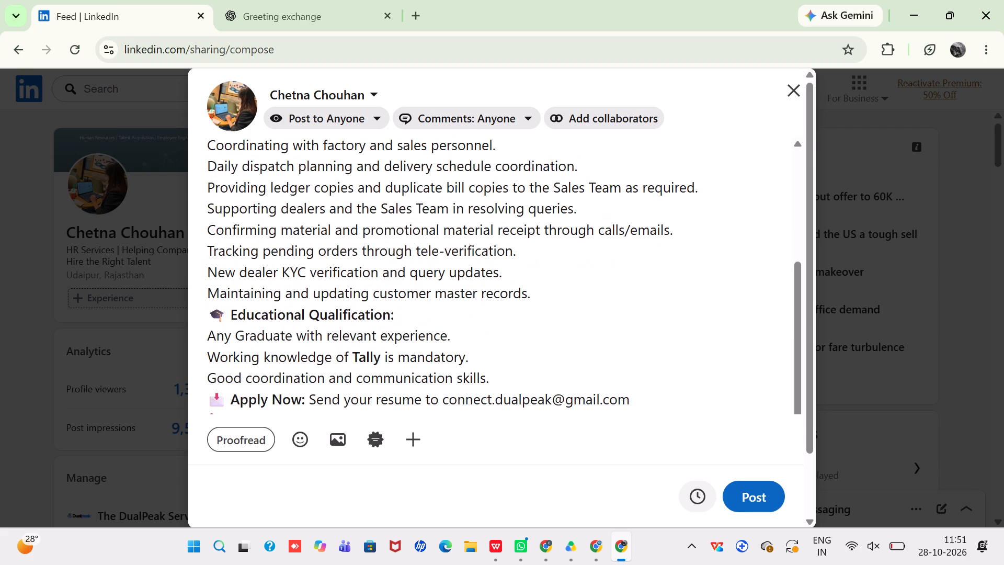
pyautogui.click(207, 318)
pyautogui.press('Return')
pyautogui.scroll(-1, 314, 342)
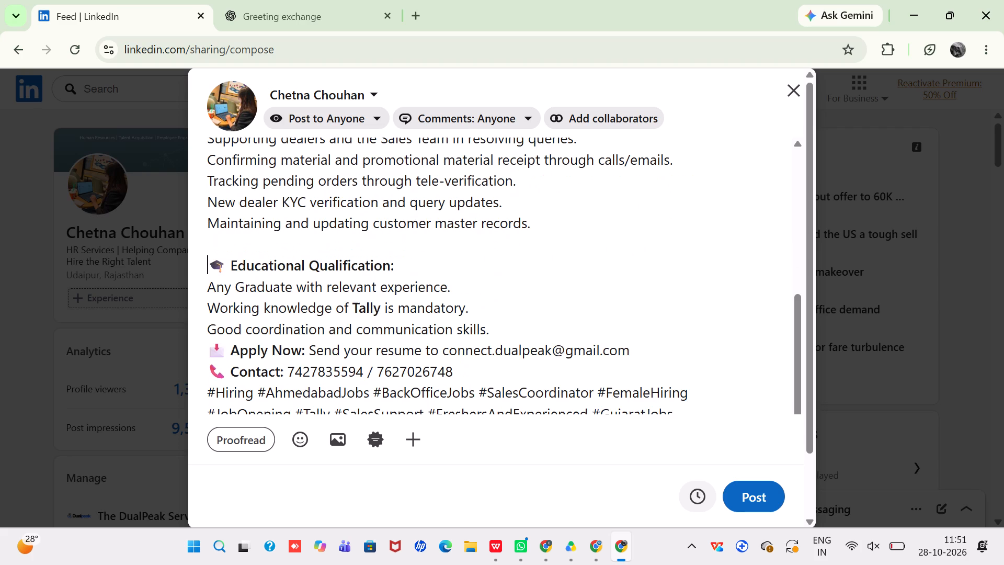
pyautogui.scroll(-1, 314, 342)
pyautogui.click(209, 351)
pyautogui.press('Return')
pyautogui.scroll(-1, 242, 354)
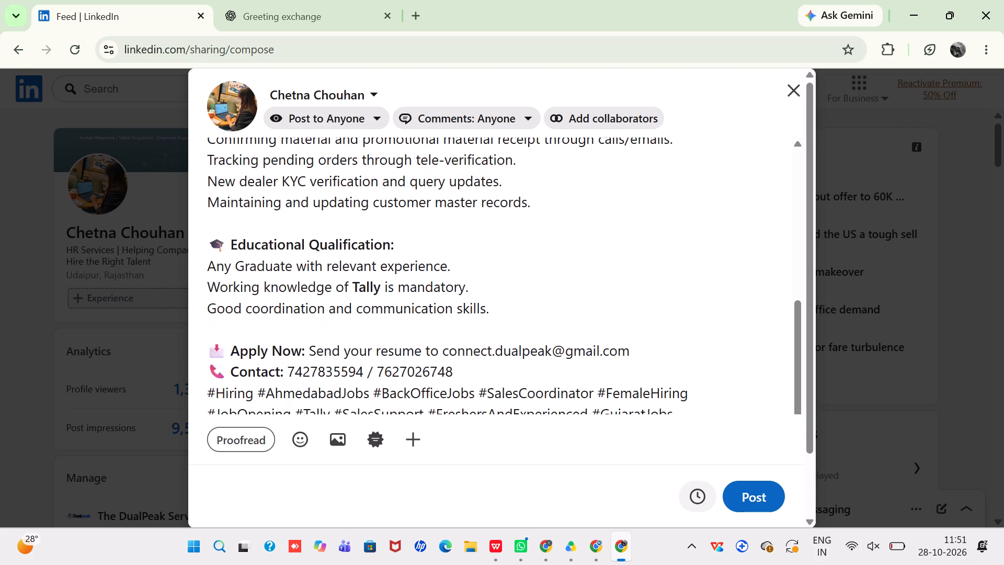
pyautogui.click(208, 391)
pyautogui.press('Return')
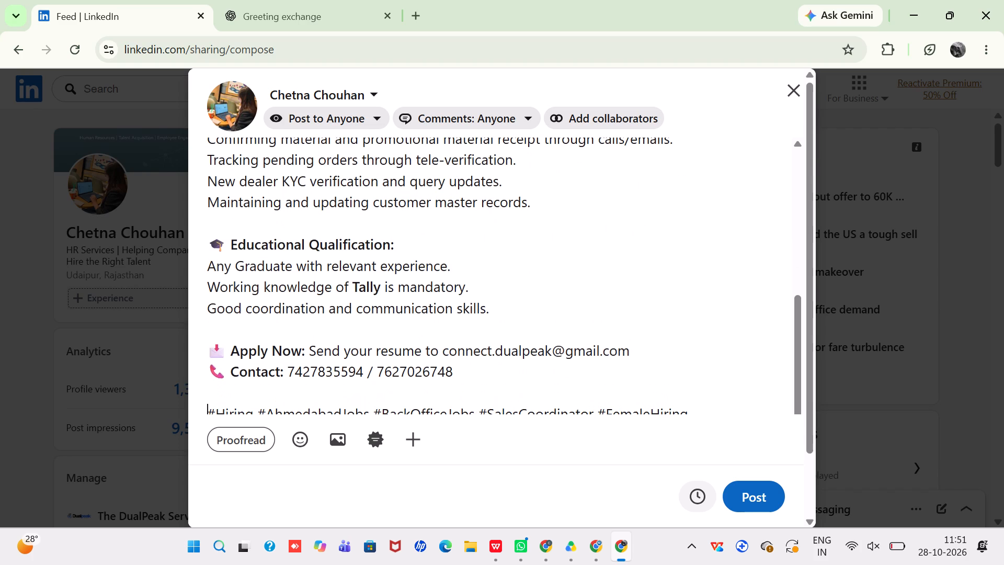
pyautogui.scroll(-2, 216, 391)
pyautogui.scroll(-1, 462, 314)
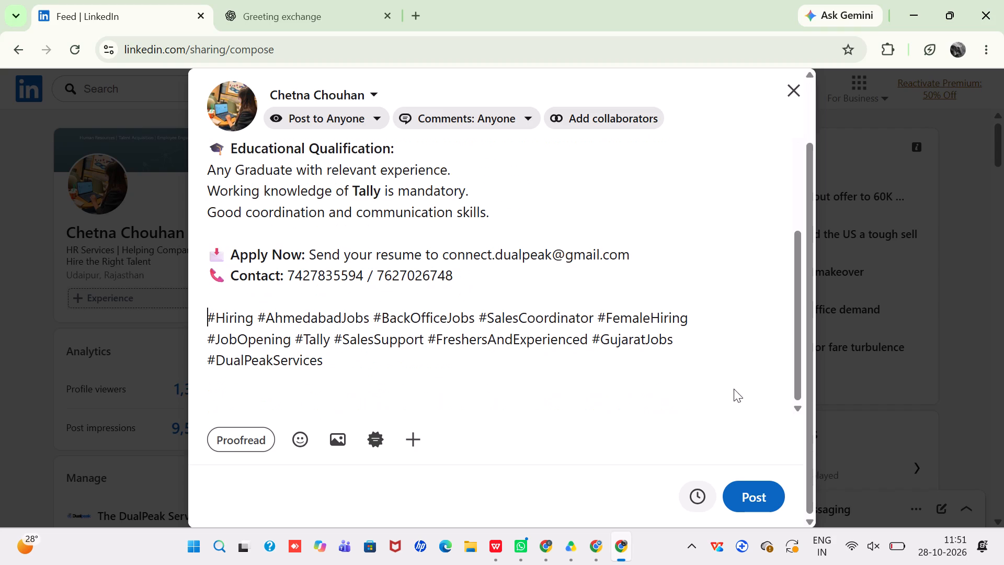
pyautogui.click(355, 374)
# Publish the Back Office / Sales Coordinator hiring post on LinkedIn.
pyautogui.click(771, 495)
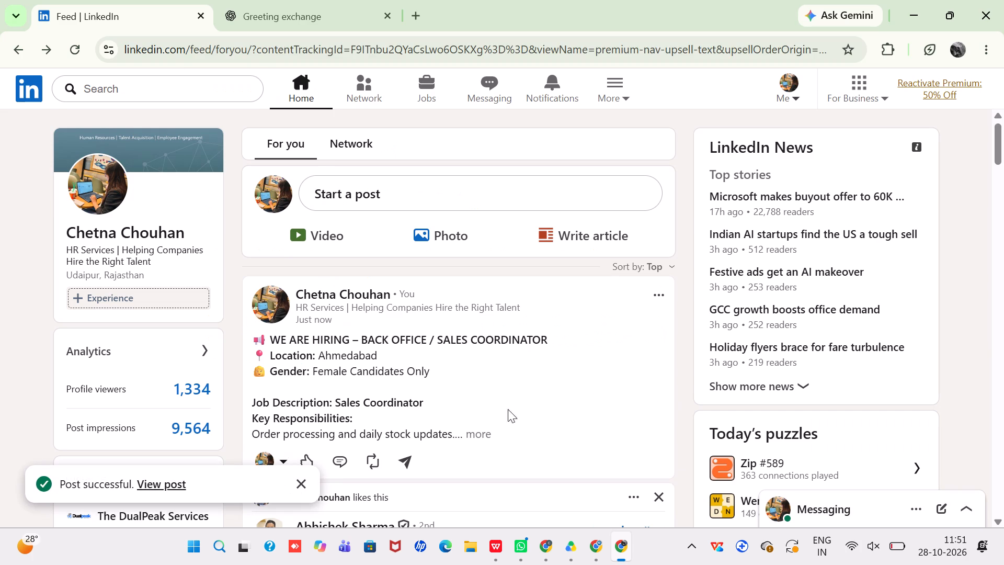
# Expand the newly published hiring post in the feed, read it to the end, and like it from the personal profile.
pyautogui.click(468, 434)
pyautogui.scroll(-1, 397, 403)
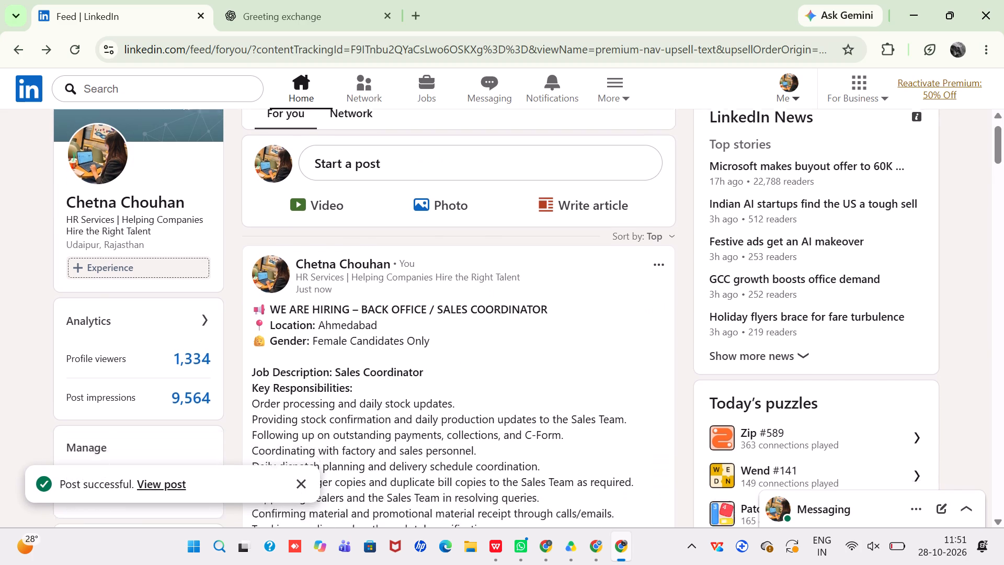
pyautogui.scroll(-5, 397, 403)
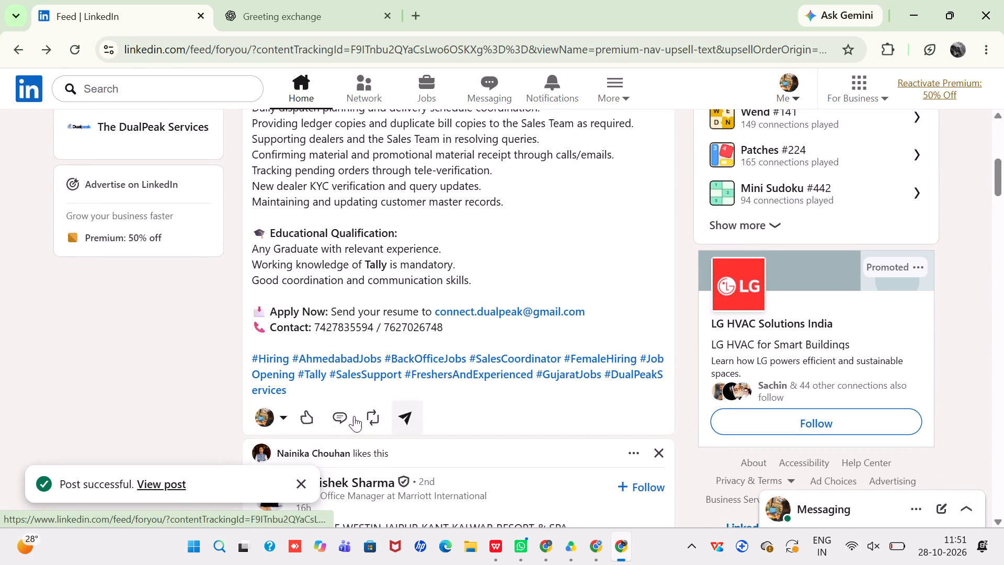
pyautogui.click(306, 416)
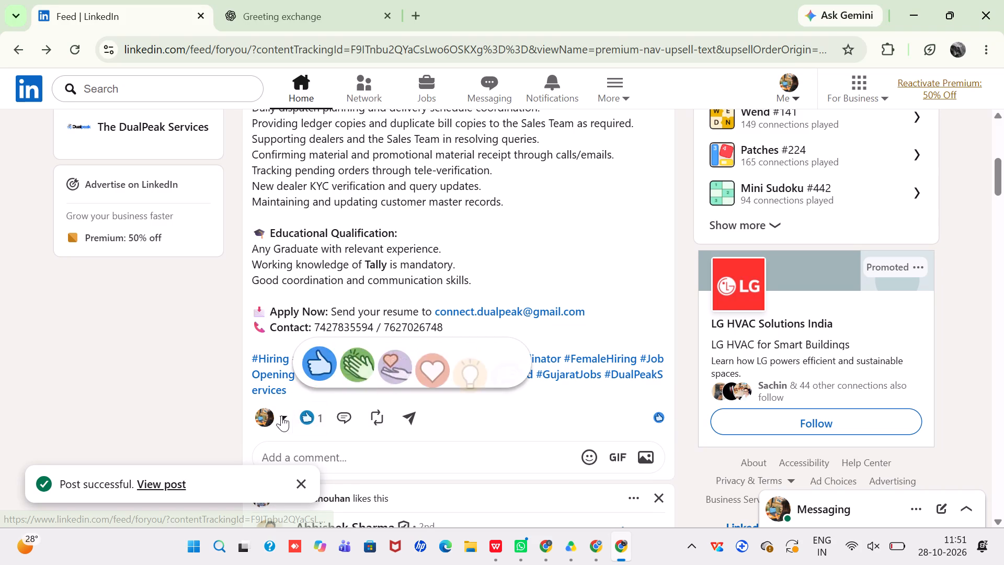
# Switch the hiring post's interaction identity to The DualPeak Services and like the post as that page.
pyautogui.click(281, 415)
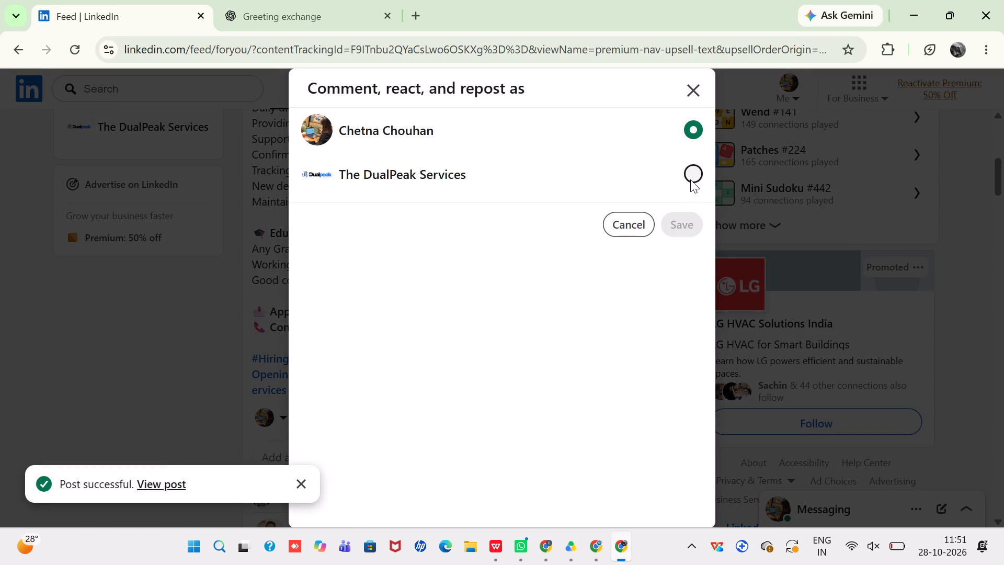
pyautogui.click(690, 179)
pyautogui.click(673, 228)
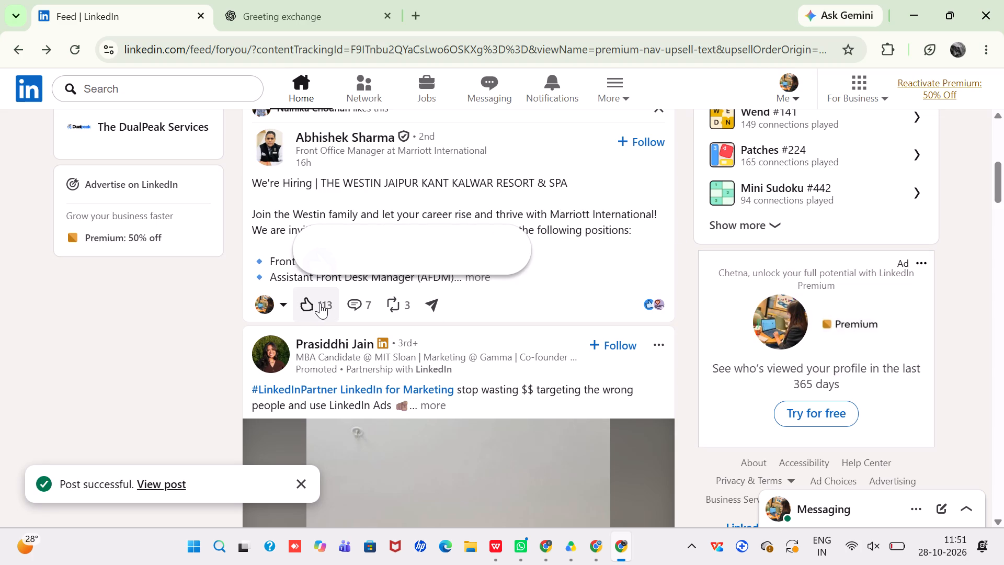
pyautogui.scroll(1, 399, 143)
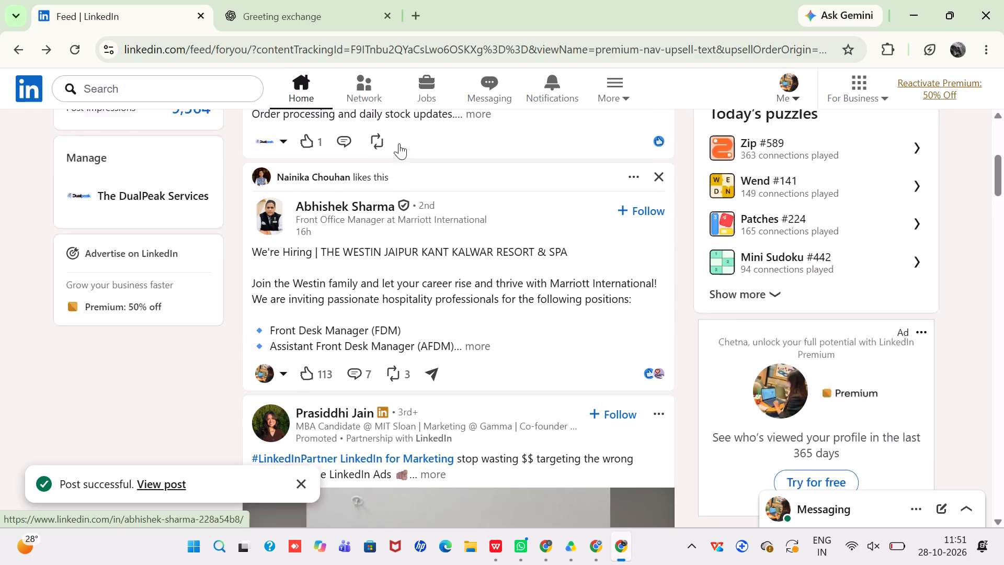
pyautogui.scroll(1, 399, 143)
pyautogui.click(309, 208)
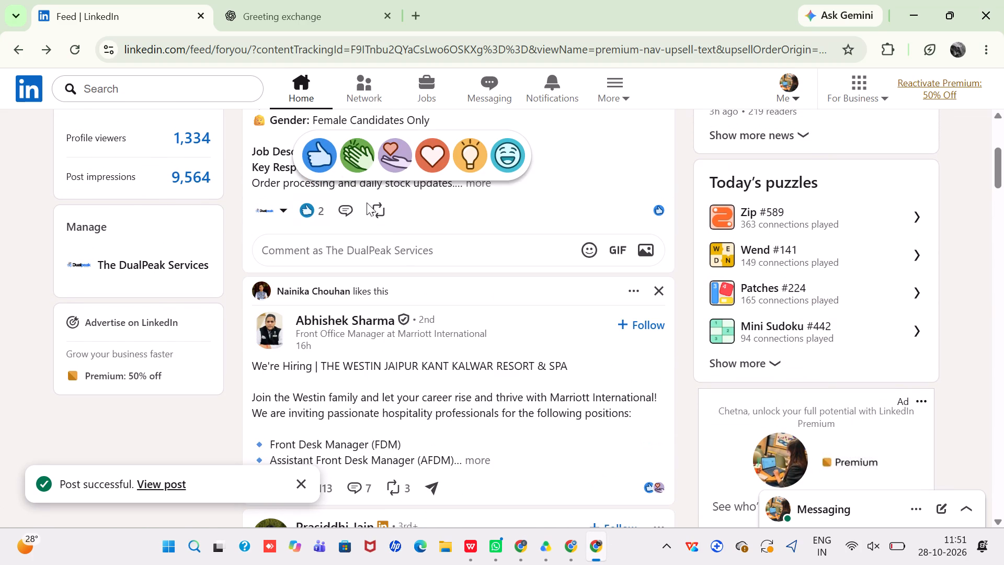
# Instantly repost the hiring post as The DualPeak Services.
pyautogui.click(372, 204)
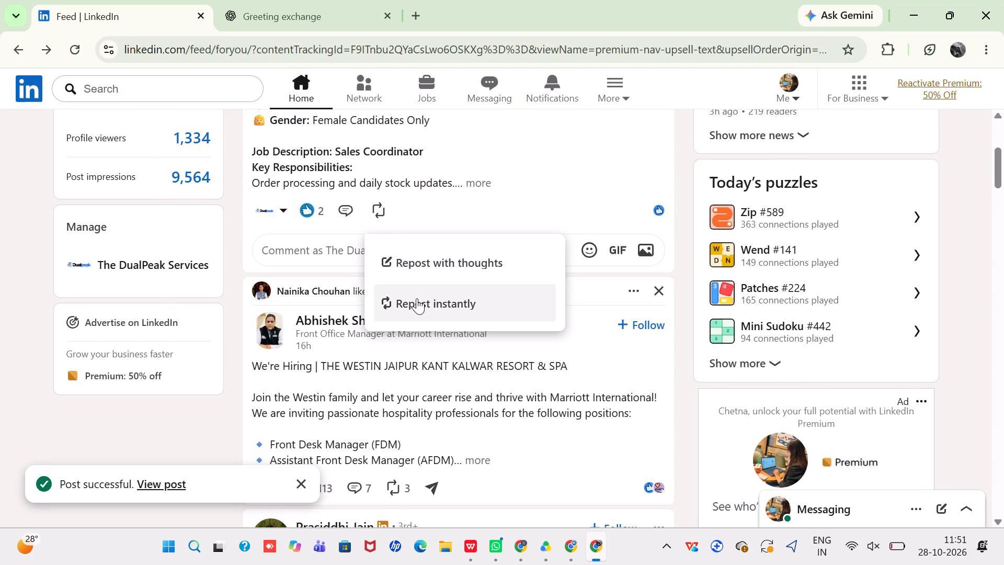
pyautogui.click(417, 298)
# Refresh the LinkedIn home feed and dismiss the repost notice.
pyautogui.scroll(3, 443, 201)
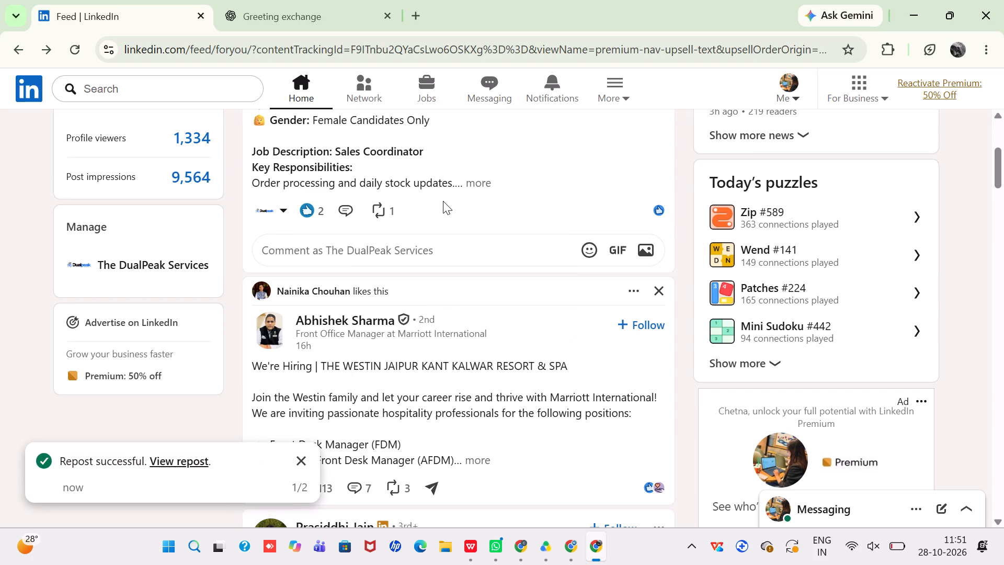
pyautogui.scroll(5, 443, 201)
pyautogui.tripleClick(302, 81)
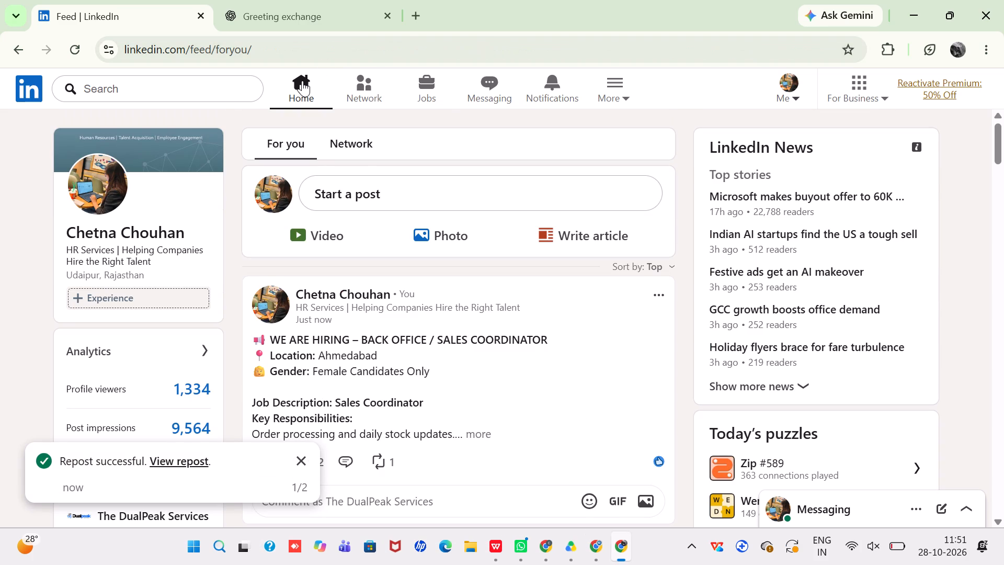
pyautogui.click(302, 81)
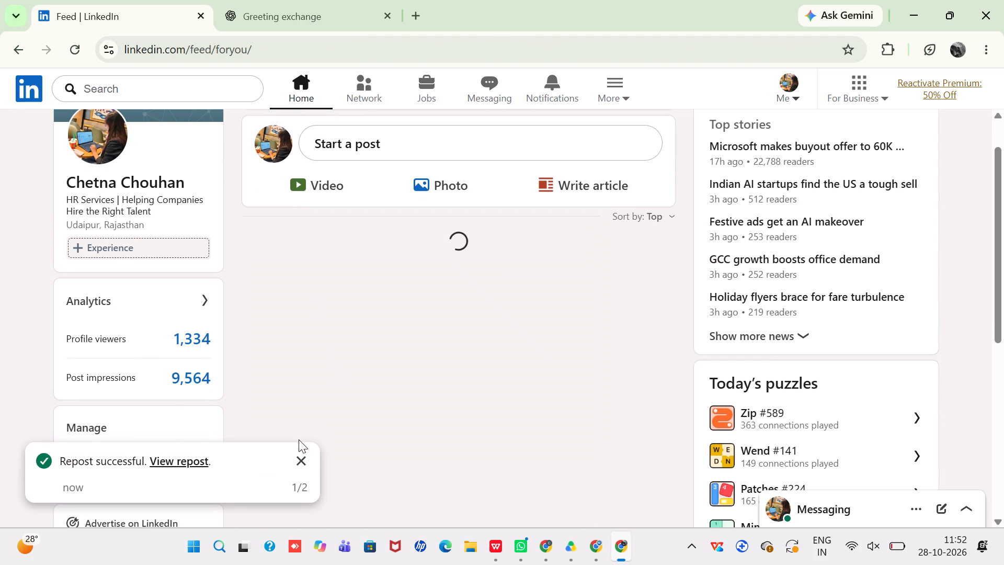
pyautogui.click(302, 457)
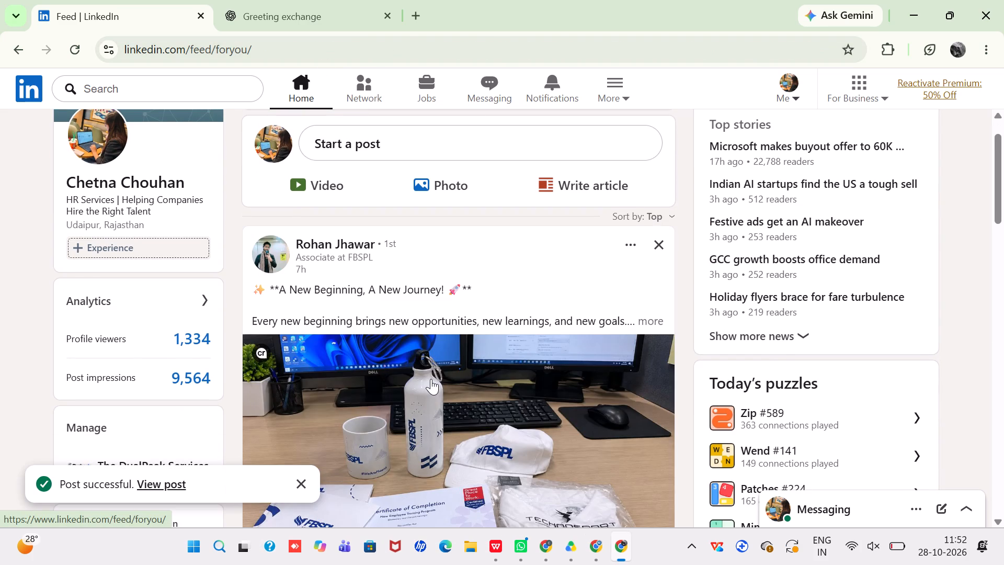